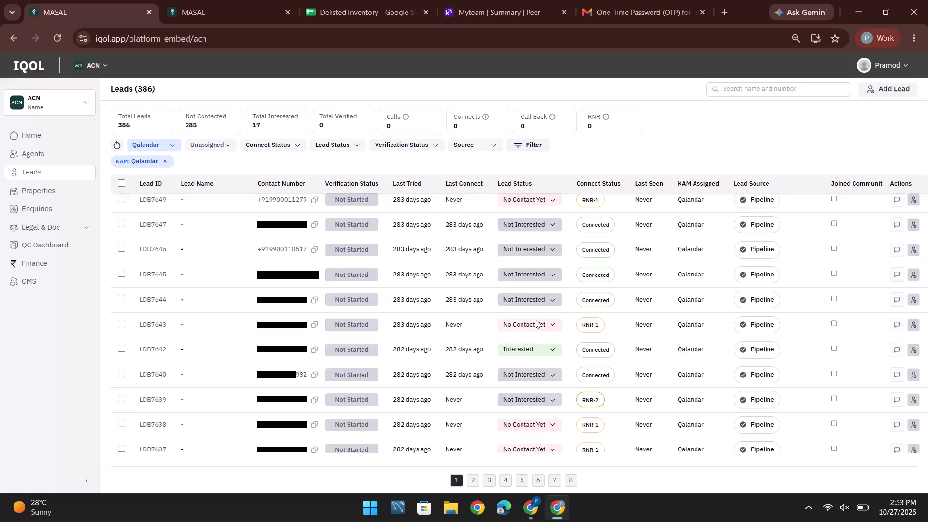
scroll(536, 320, right, 5)
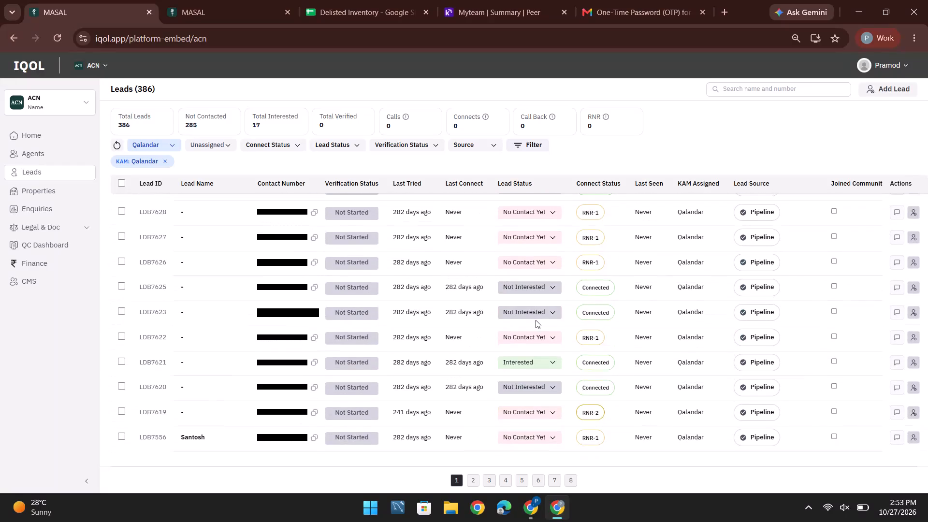
scroll(536, 320, up, 5)
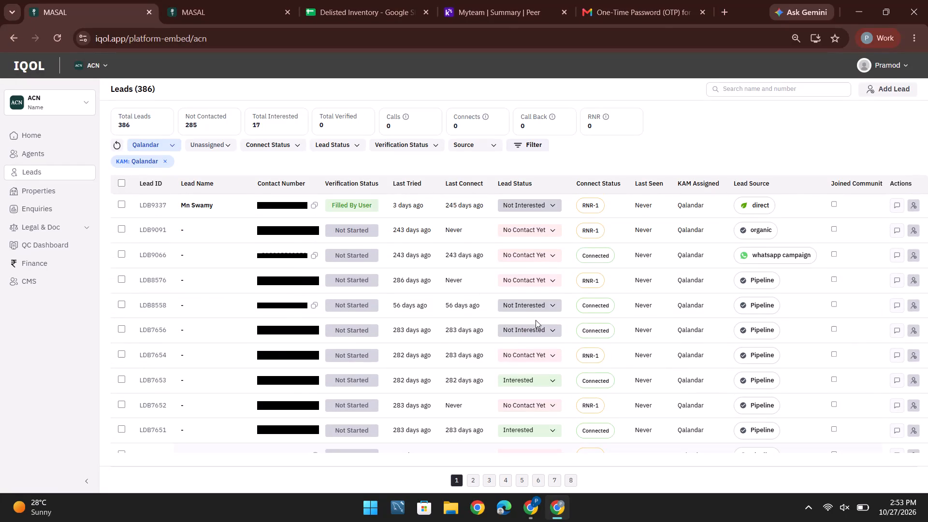
scroll(829, 315, right, 1)
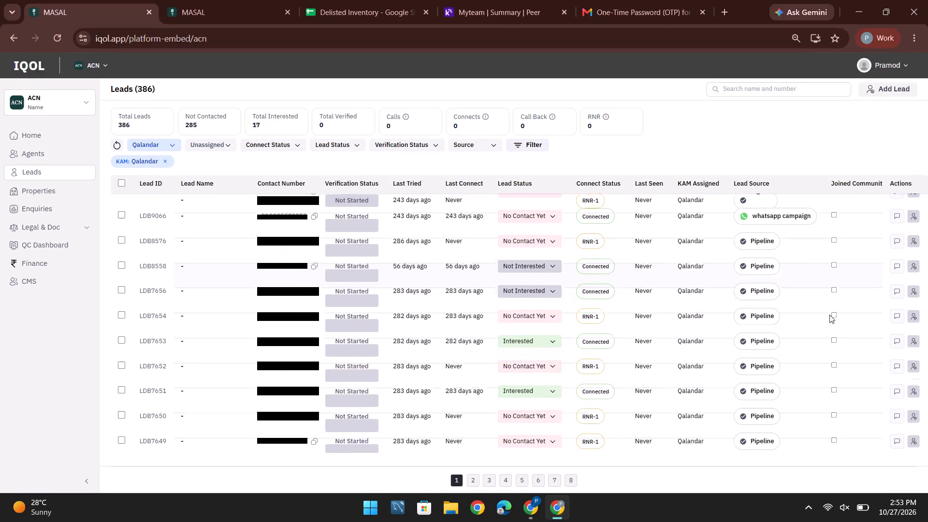
scroll(829, 315, right, 3)
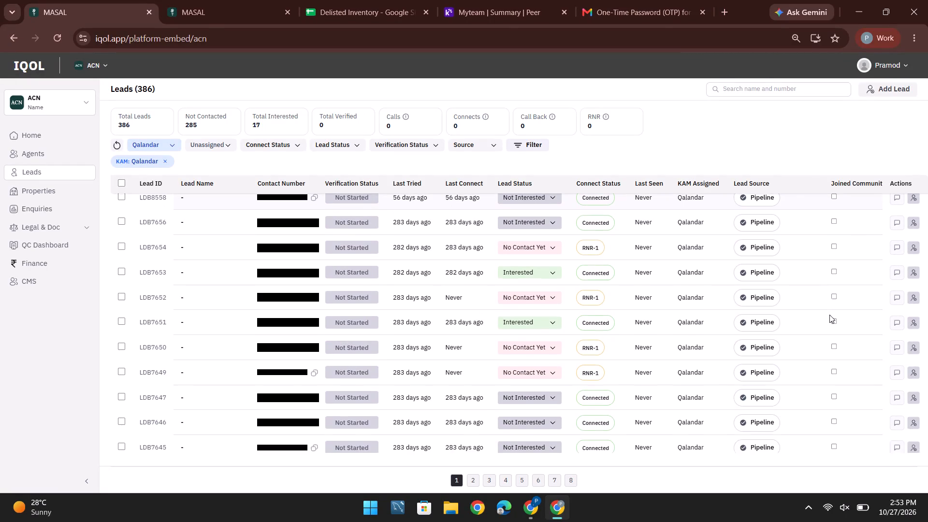
click(897, 294)
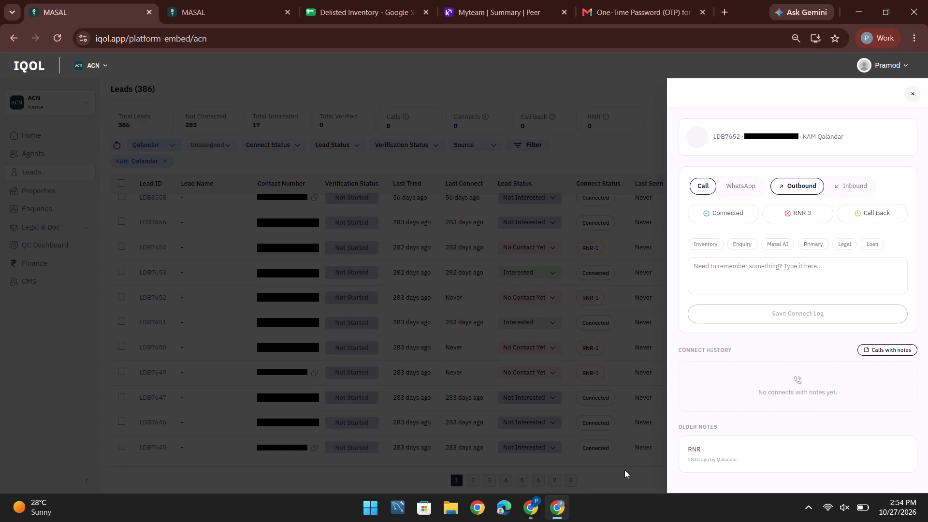
click(646, 460)
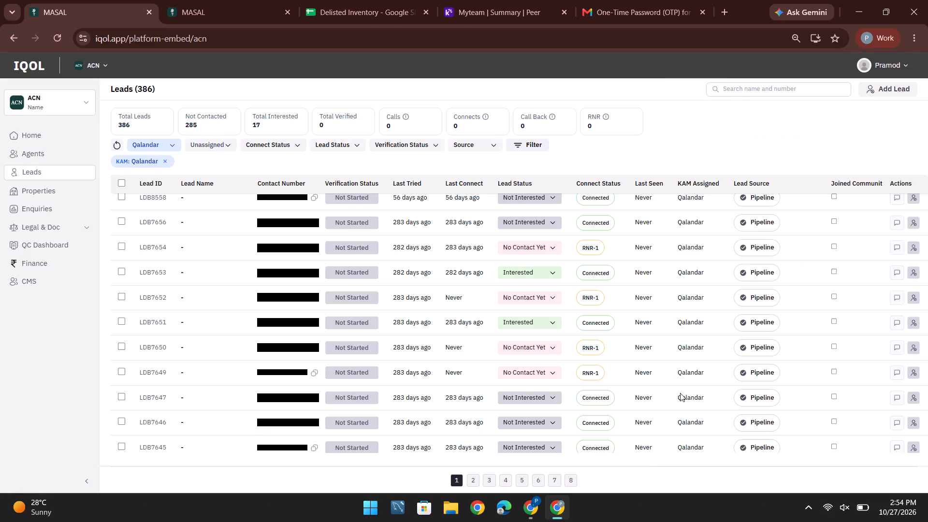
Open the KAM filter of the leads list and browse the available KAMs.
click(177, 147)
scroll(185, 223, down, 1)
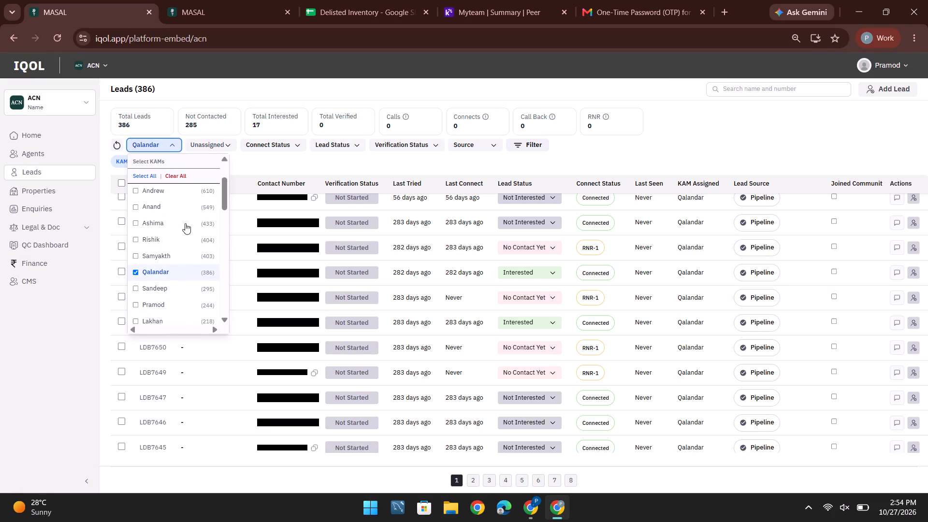
Switch the leads list's KAM filter from Qalandar to Rishik only.
scroll(185, 223, down, 1)
click(184, 232)
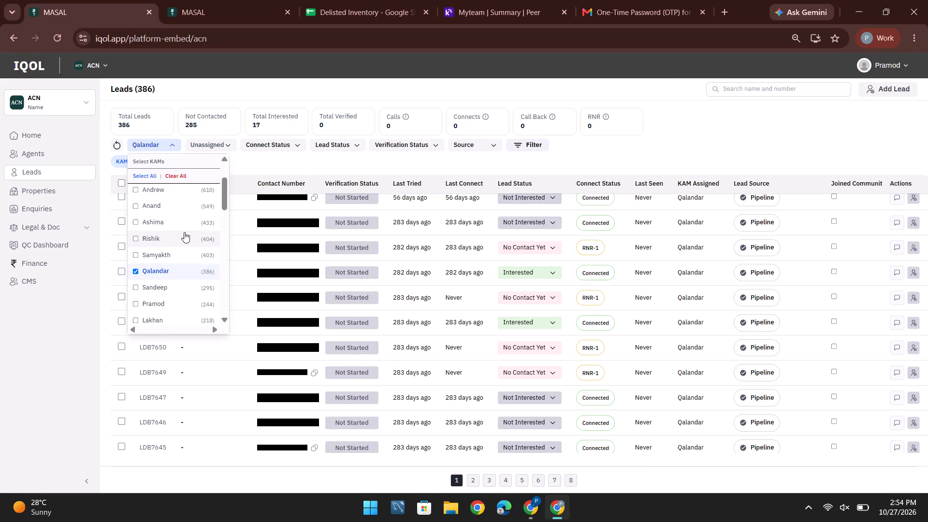
click(282, 163)
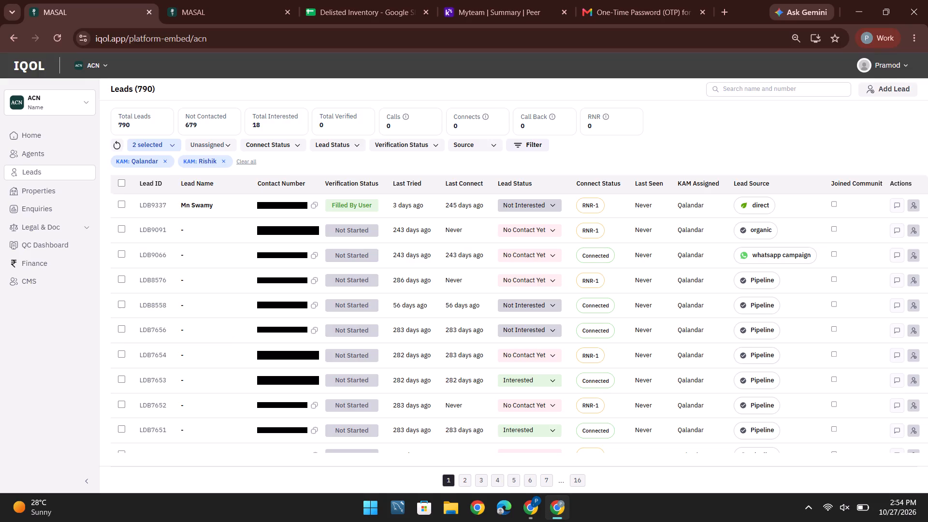
click(168, 160)
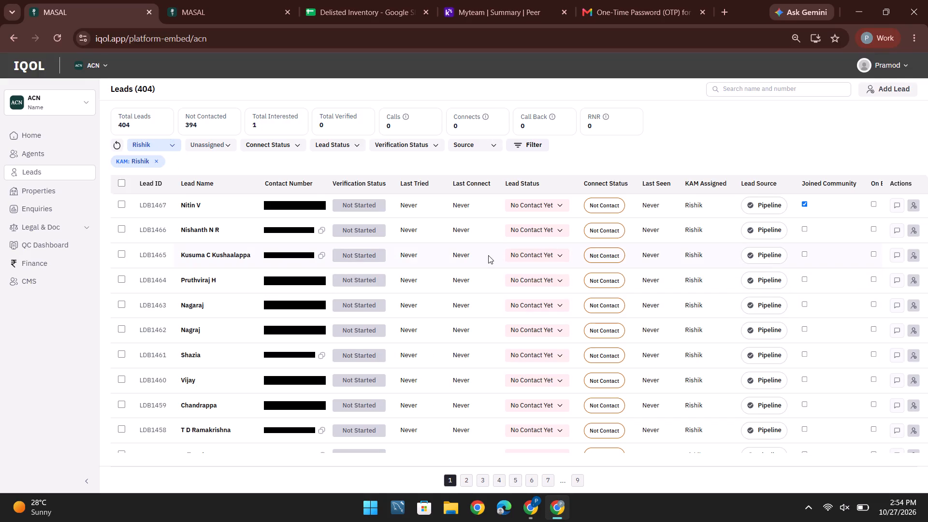
click(894, 208)
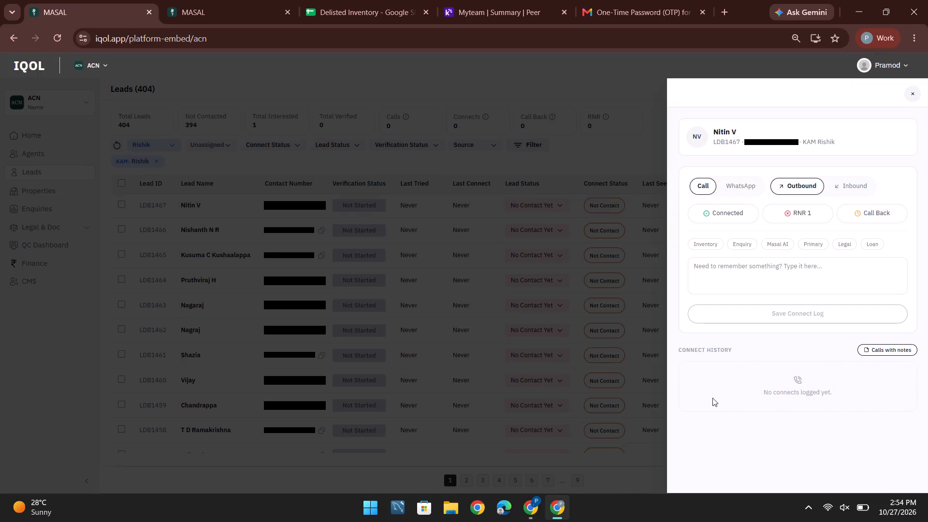
click(621, 472)
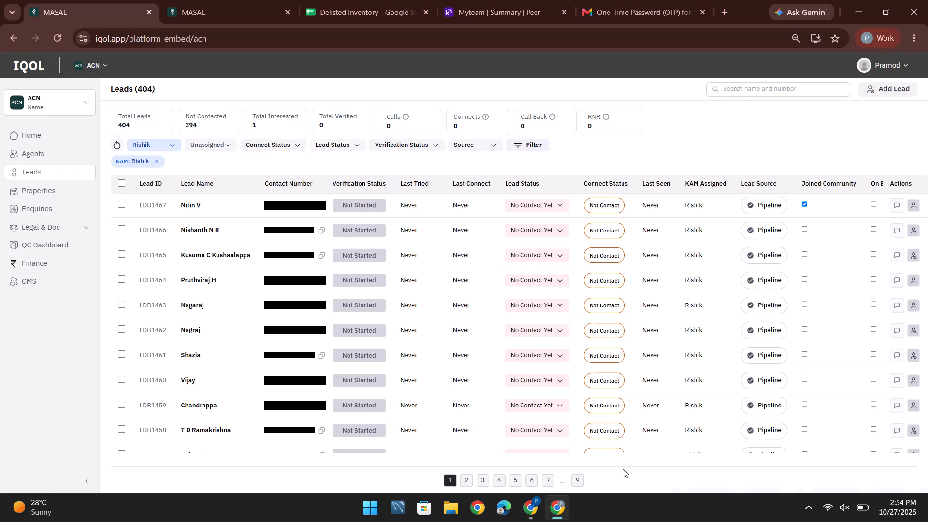
scroll(708, 397, right, 1)
scroll(708, 397, down, 4)
scroll(708, 397, right, 4)
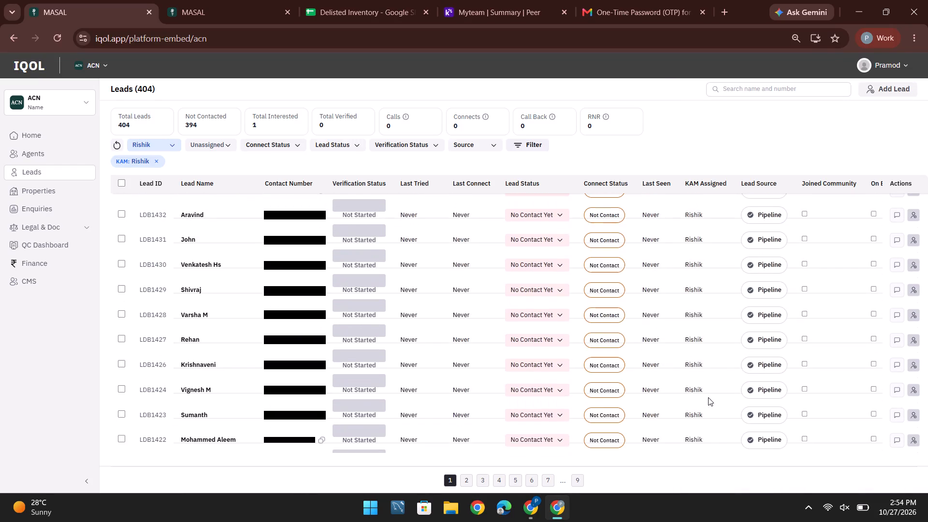
scroll(708, 397, down, 3)
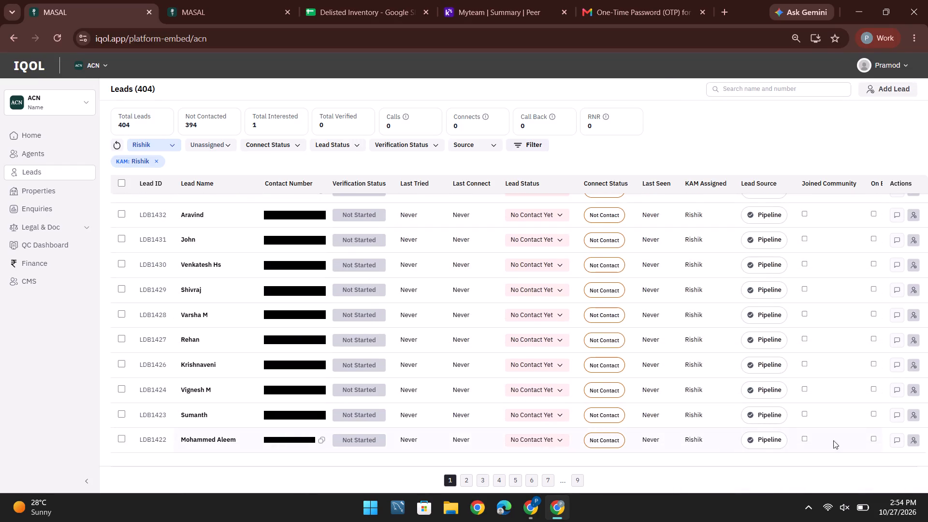
click(895, 437)
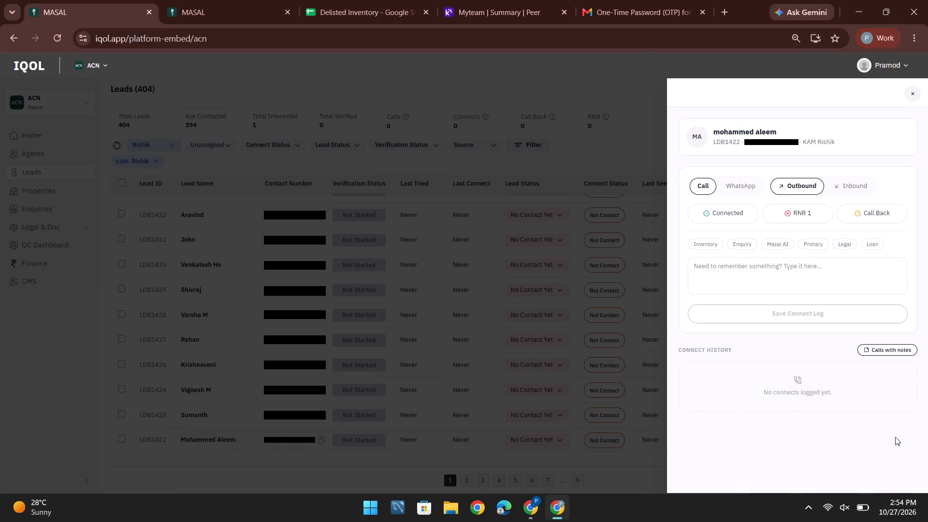
click(658, 471)
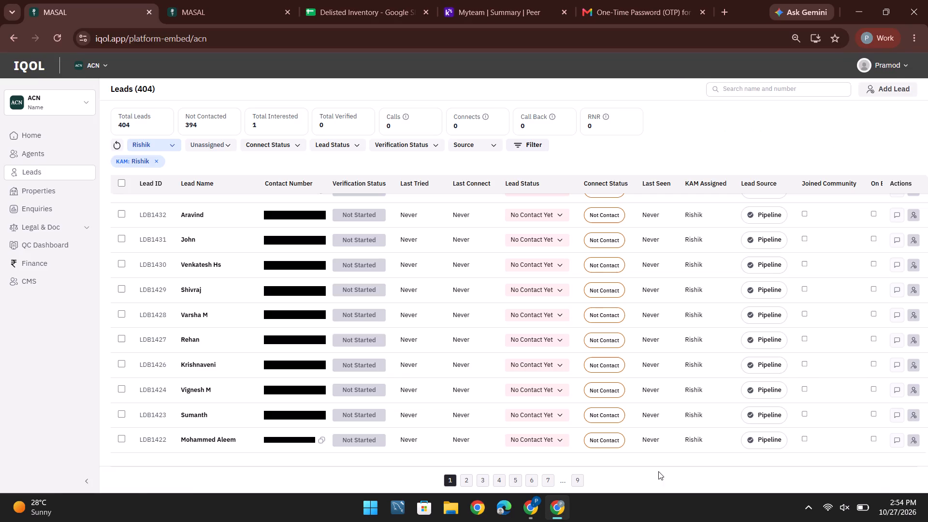
click(915, 441)
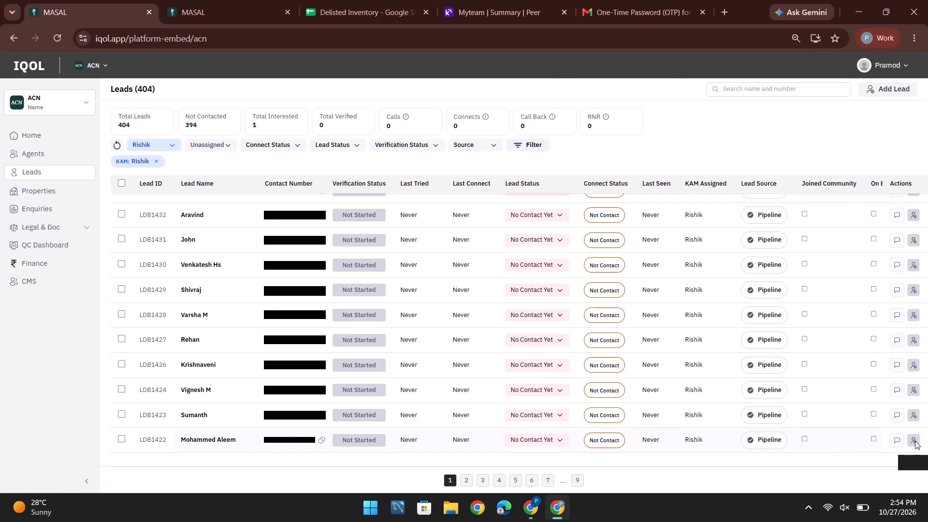
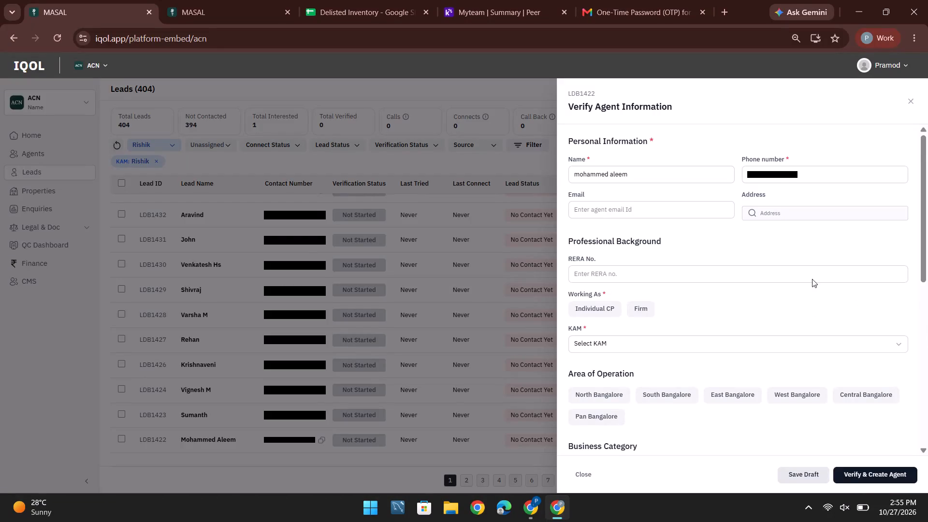
click(911, 100)
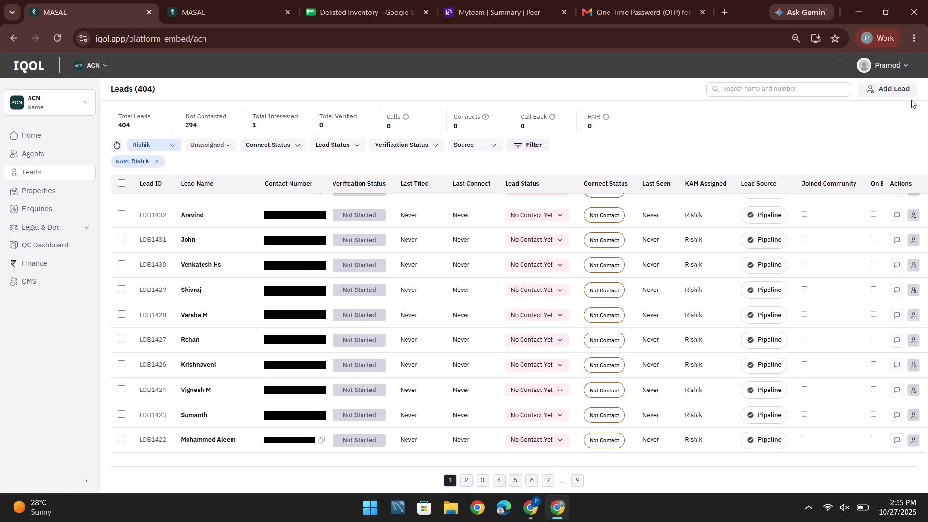
click(554, 442)
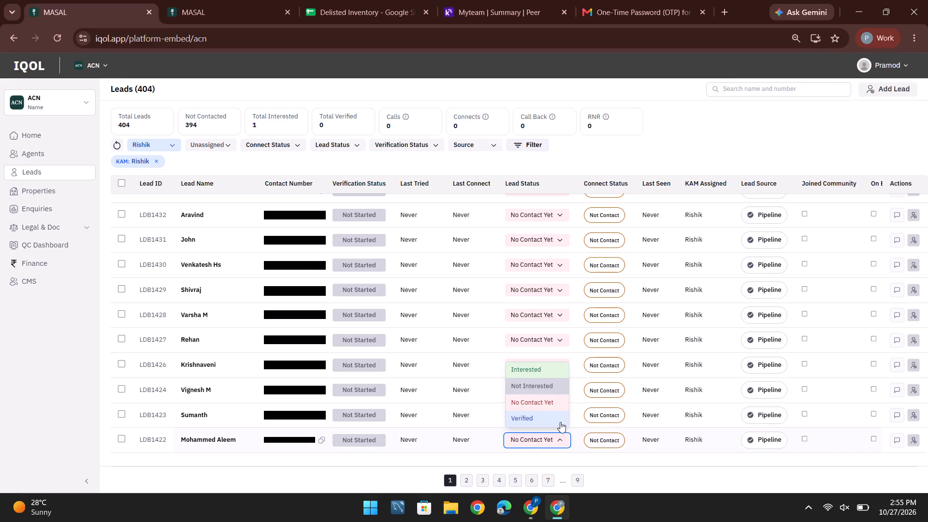
click(551, 390)
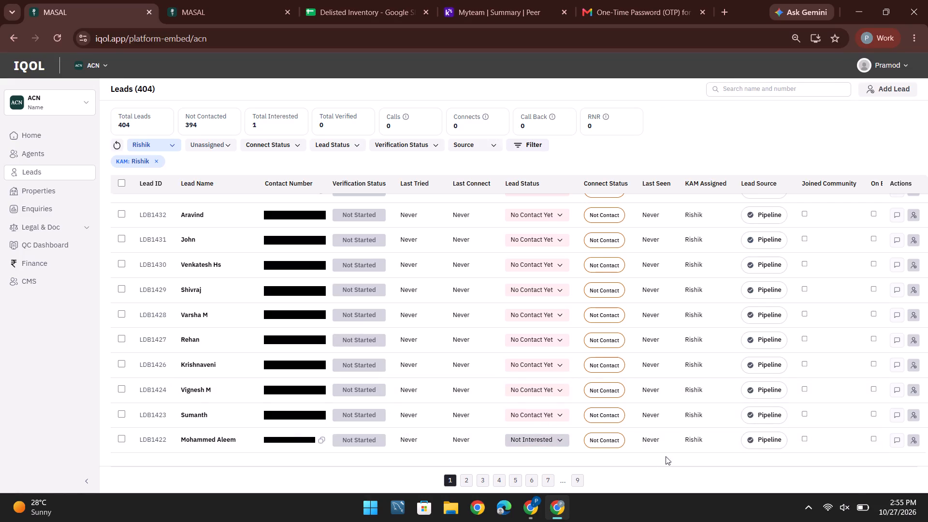
click(893, 437)
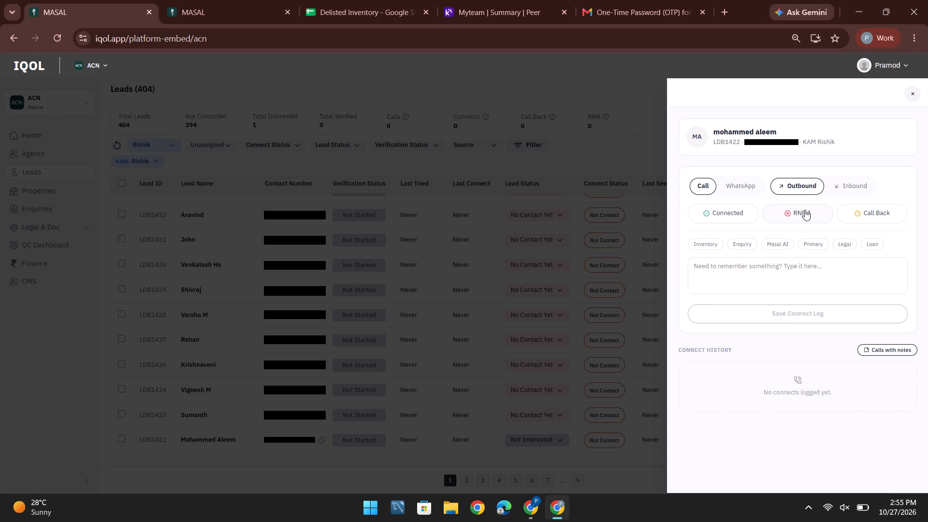
click(805, 210)
click(754, 262)
text(rnr)
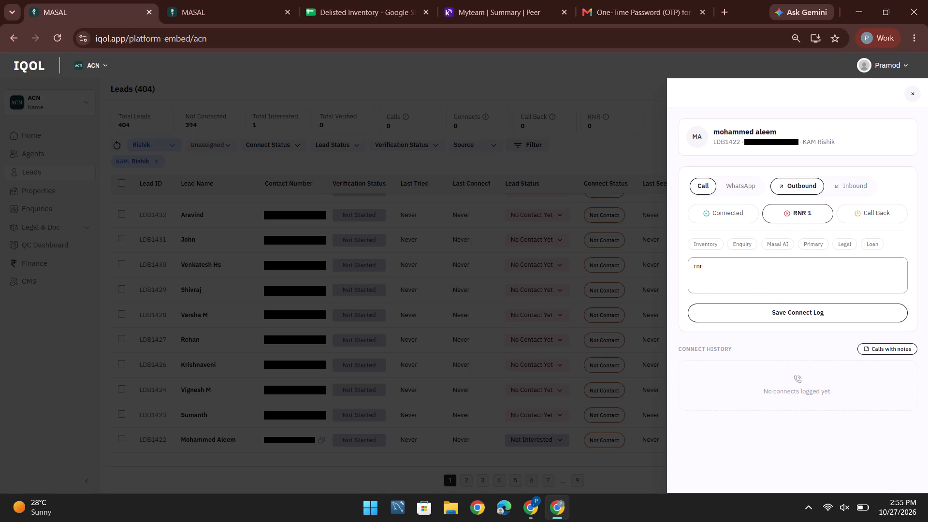
click(781, 304)
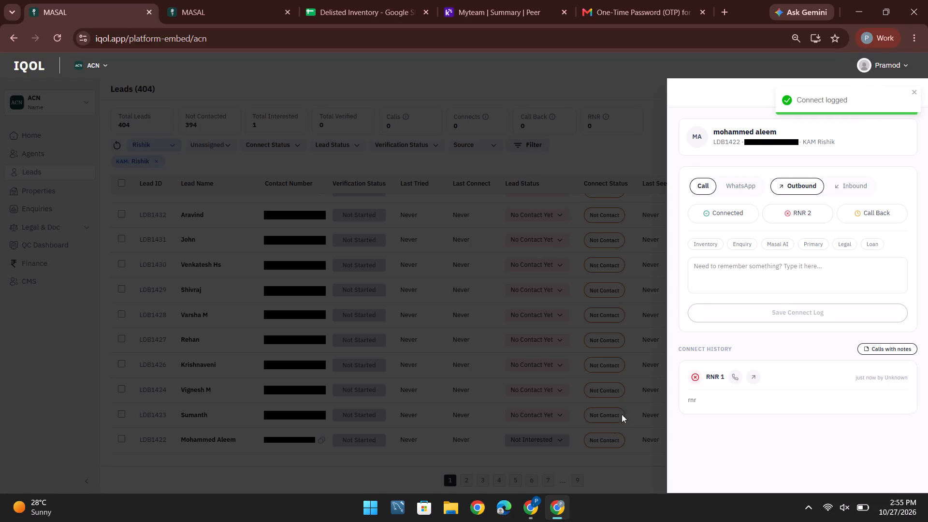
click(611, 465)
scroll(662, 428, up, 2)
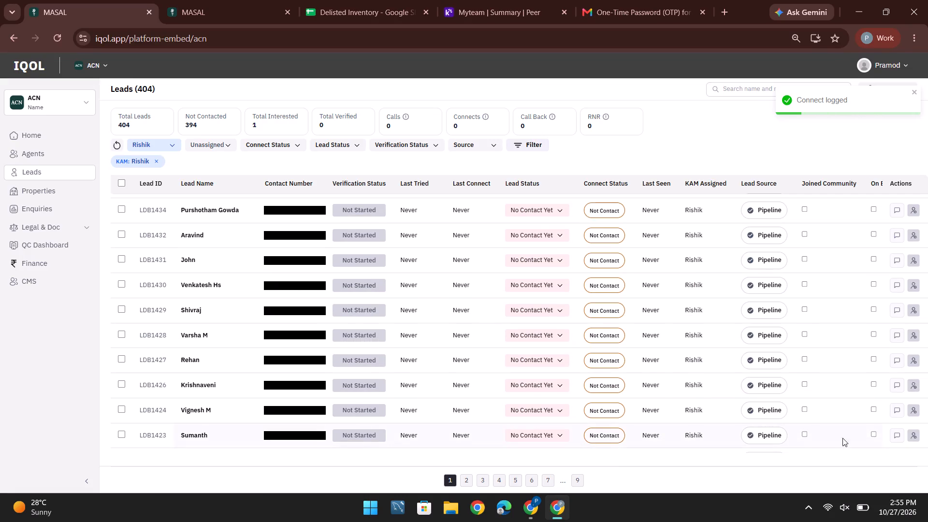
click(892, 434)
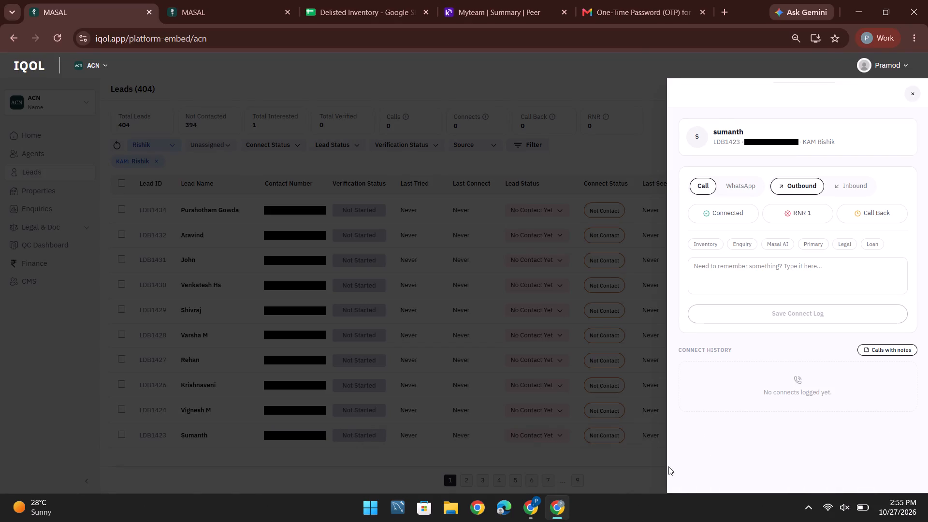
click(632, 453)
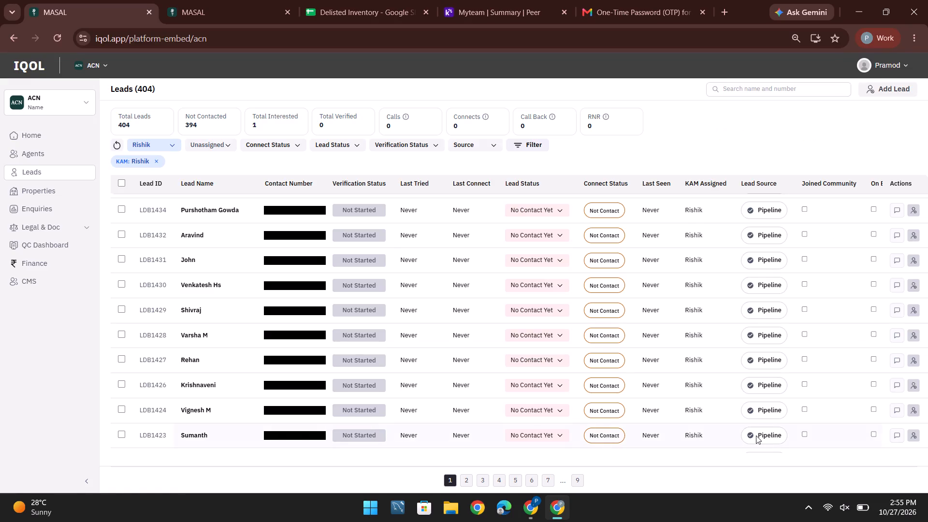
click(917, 436)
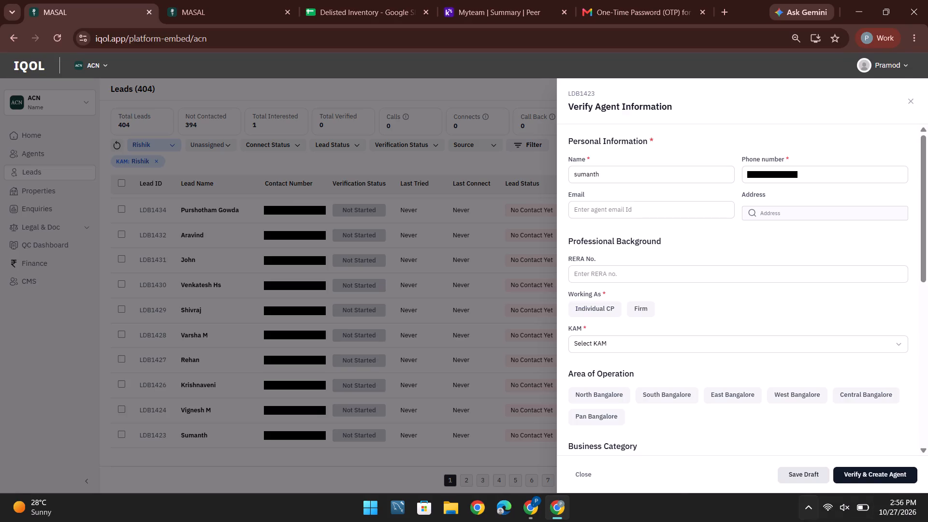
click(594, 305)
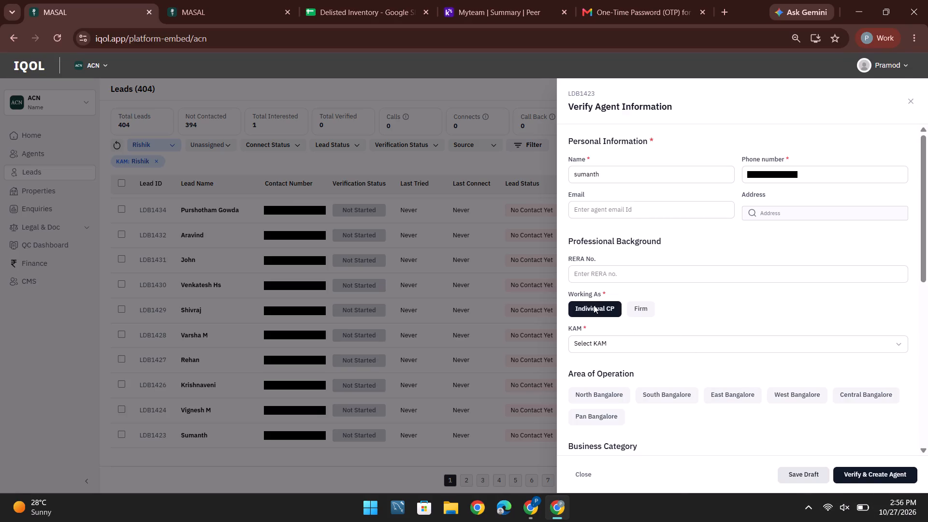
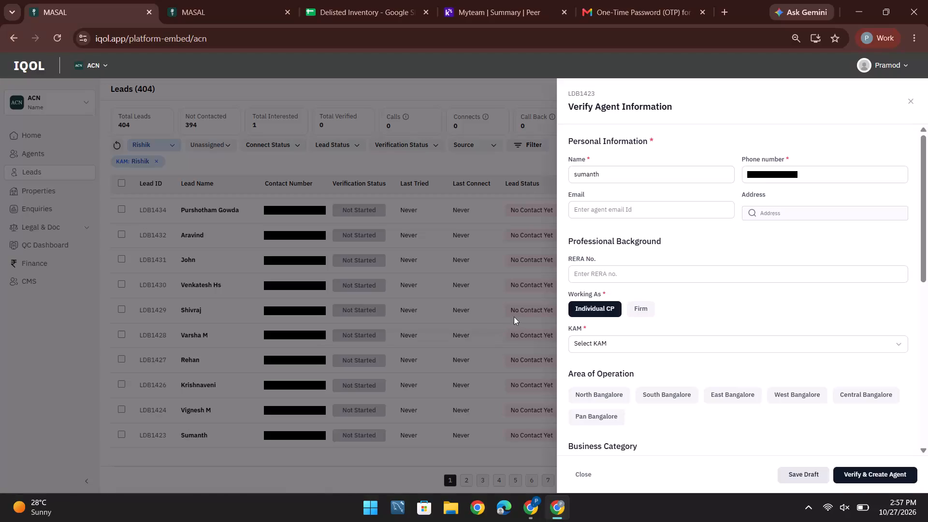
click(624, 173)
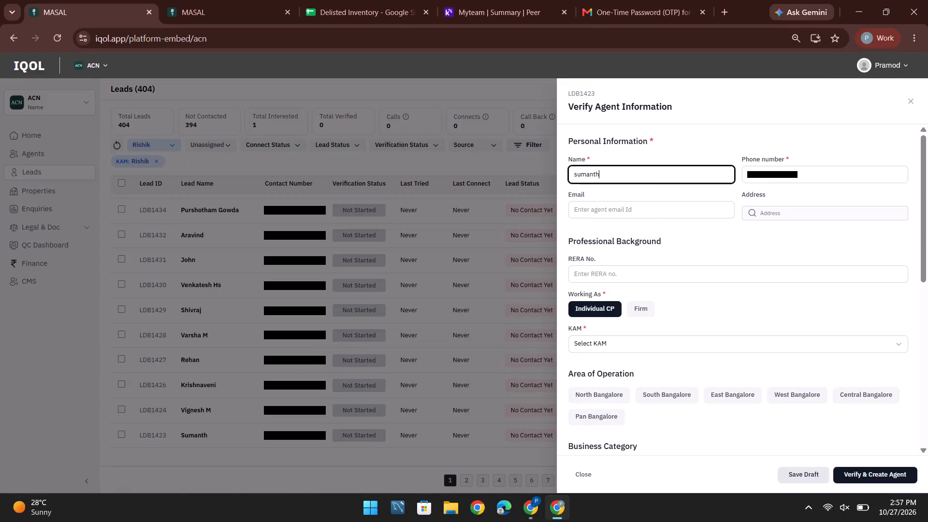
key(BackSpace)
key(BackSpace)
key(BackSpace)
key(BackSpace)
key(BackSpace)
key(BackSpace)
key(BackSpace)
key(BackSpace)
key(BackSpace)
key(BackSpace)
key(BackSpace)
key(BackSpace)
key(BackSpace)
key(BackSpace)
text(dh)
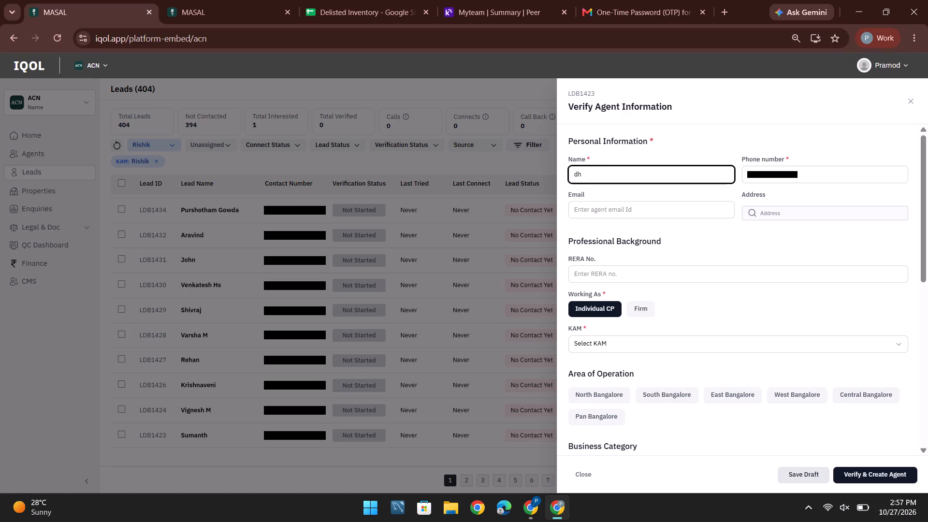
key(a)
text(nanjaya)
Assign Pramod as the agent's KAM and choose West Bangalore as the area of operation.
click(628, 339)
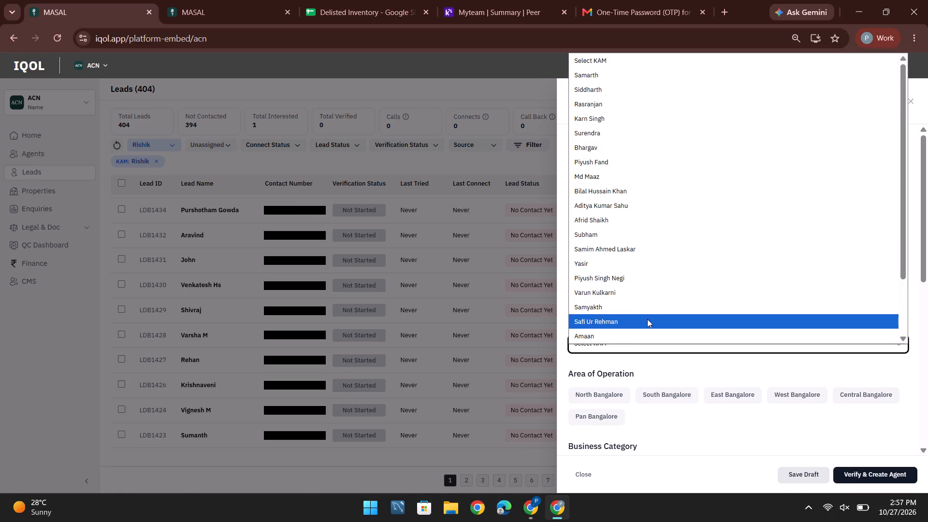
scroll(649, 317, right, 2)
click(614, 292)
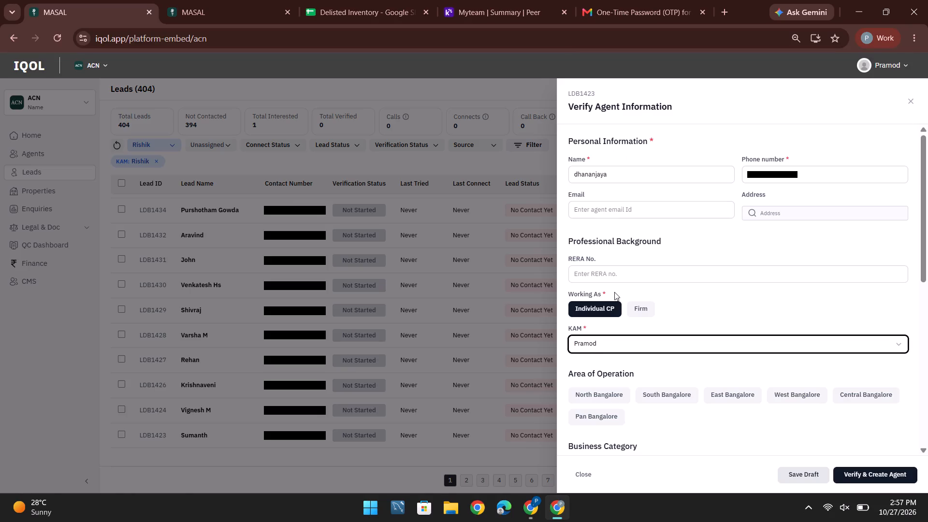
scroll(676, 363, right, 2)
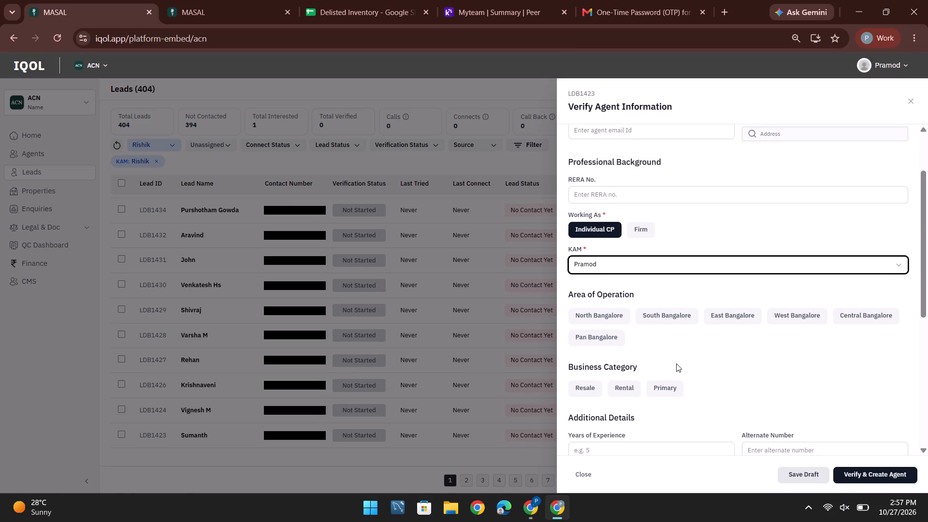
scroll(676, 363, right, 1)
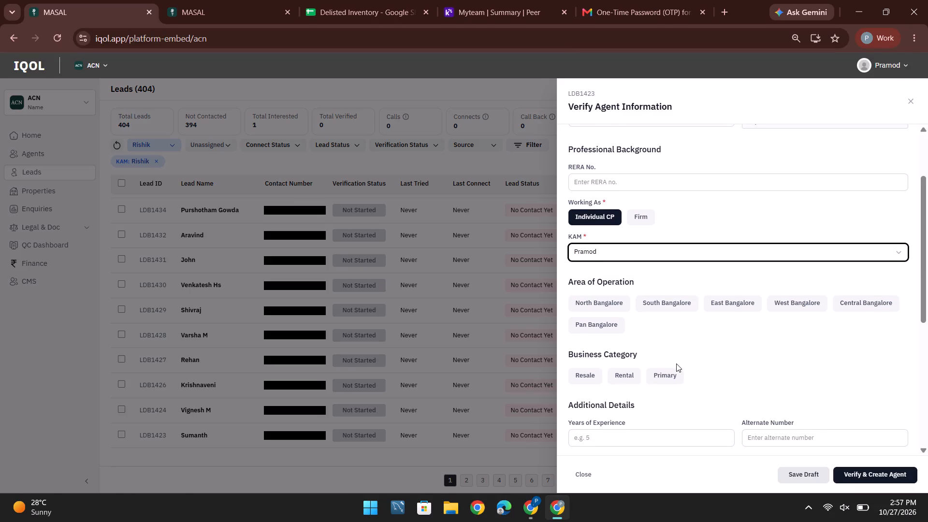
click(803, 301)
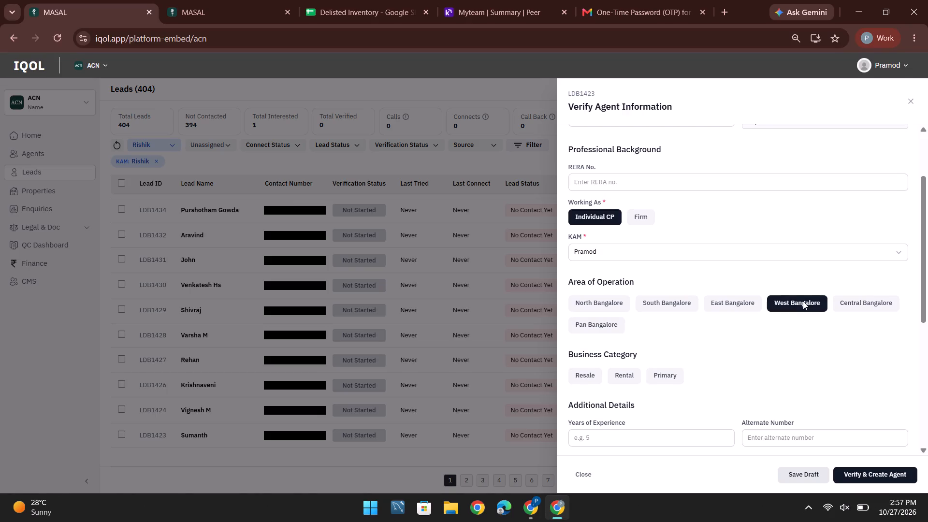
Choose Kannada and English as the agent's languages and pick Resale as the business category.
scroll(734, 366, right, 6)
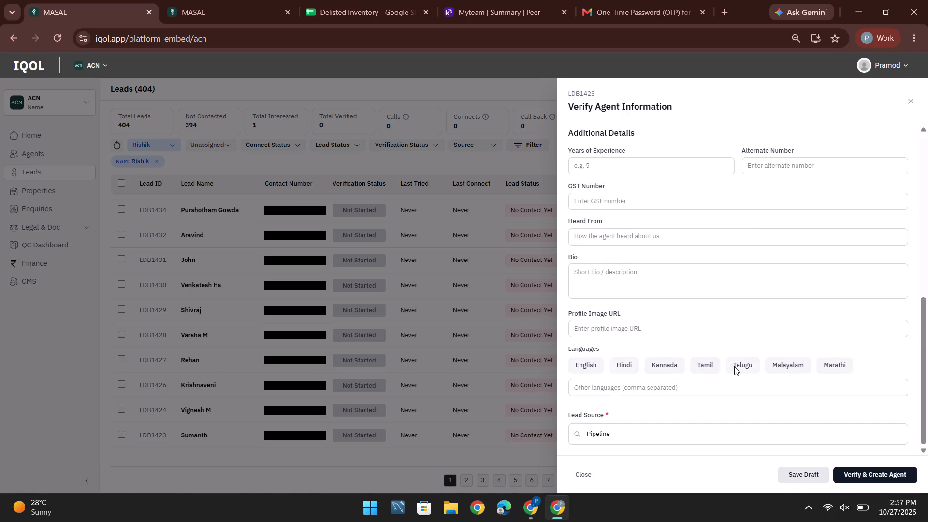
click(671, 362)
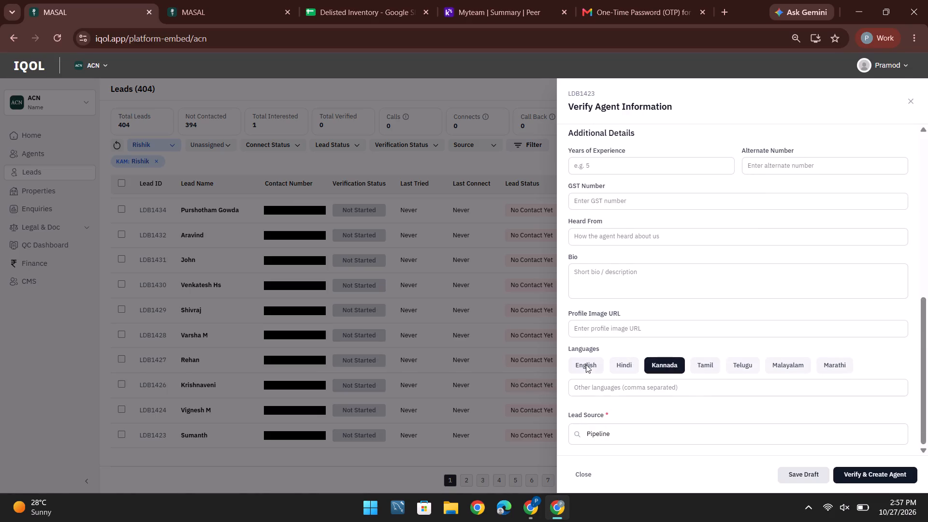
click(586, 364)
scroll(794, 326, up, 2)
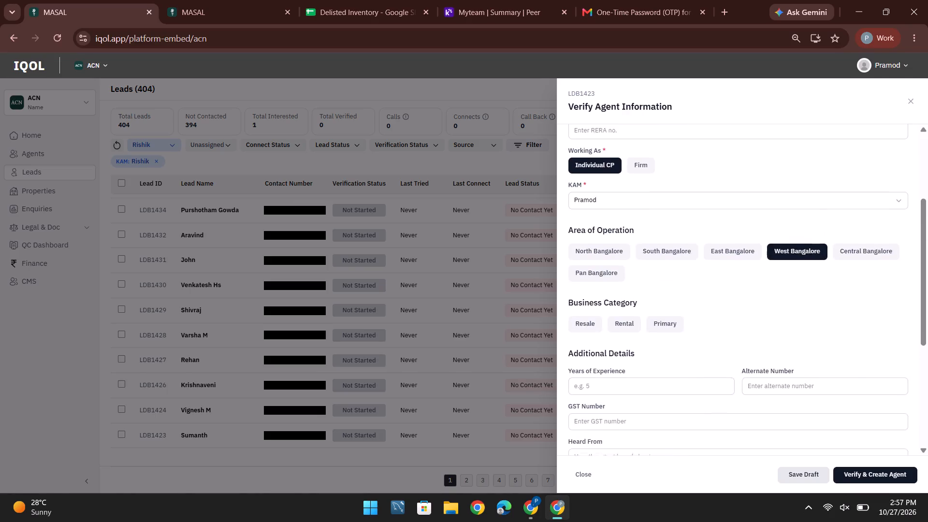
scroll(794, 326, up, 1)
click(572, 375)
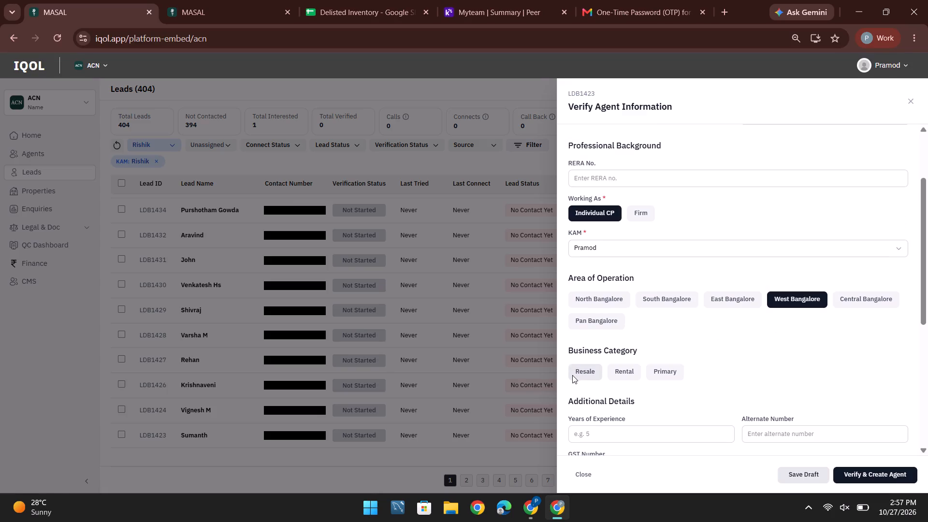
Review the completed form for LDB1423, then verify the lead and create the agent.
scroll(734, 365, up, 2)
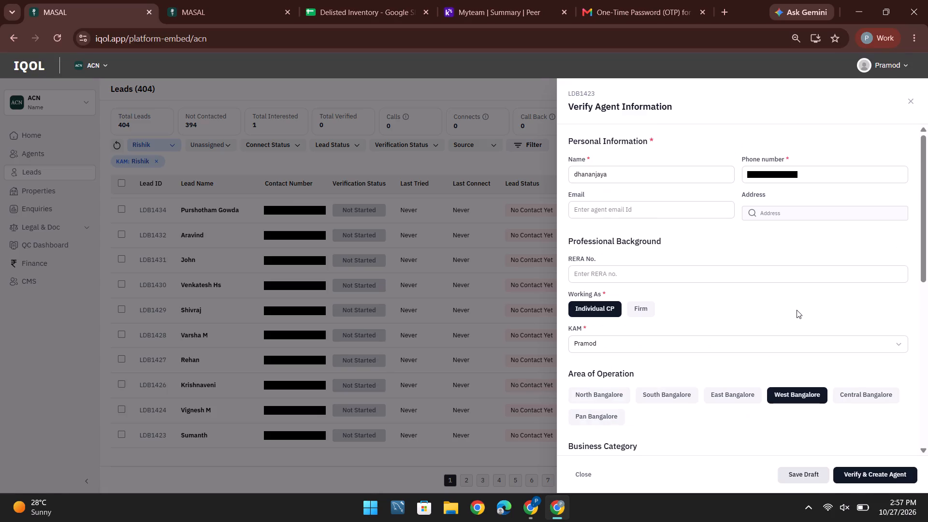
scroll(797, 310, right, 4)
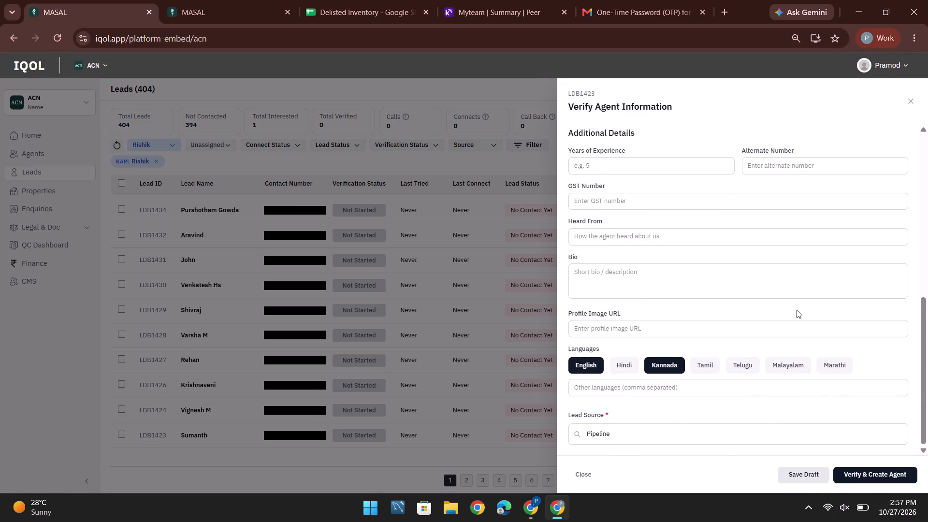
click(847, 478)
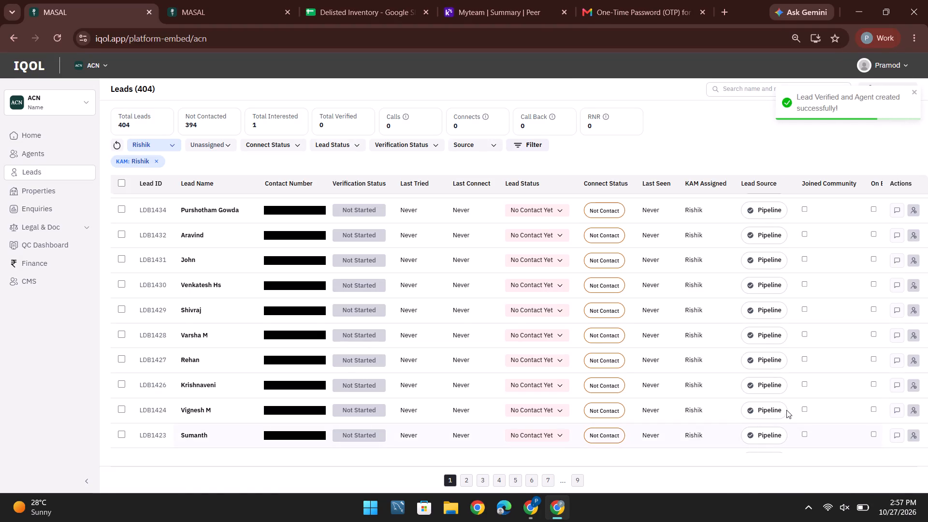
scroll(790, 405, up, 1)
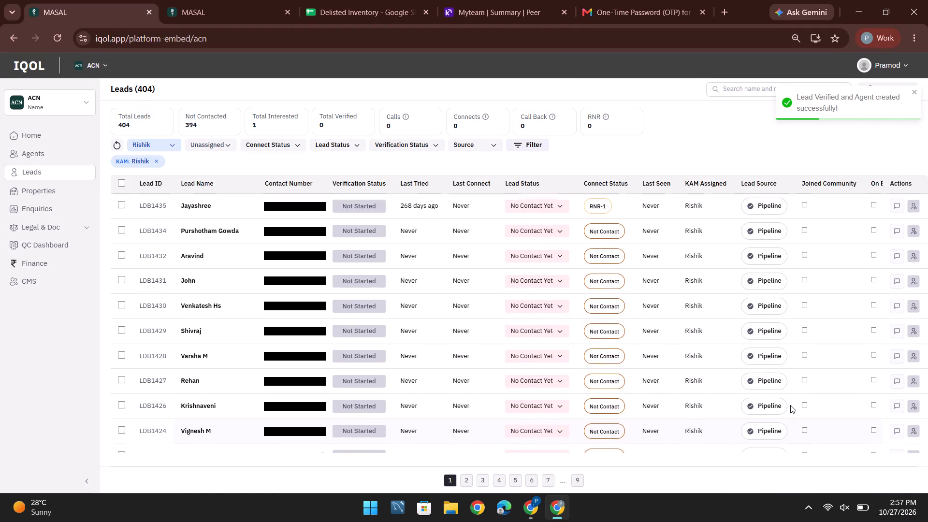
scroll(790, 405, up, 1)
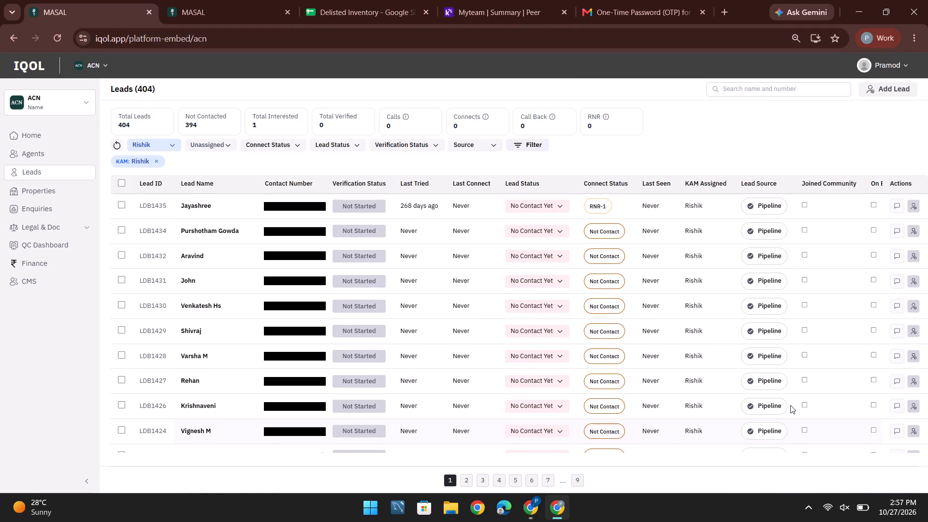
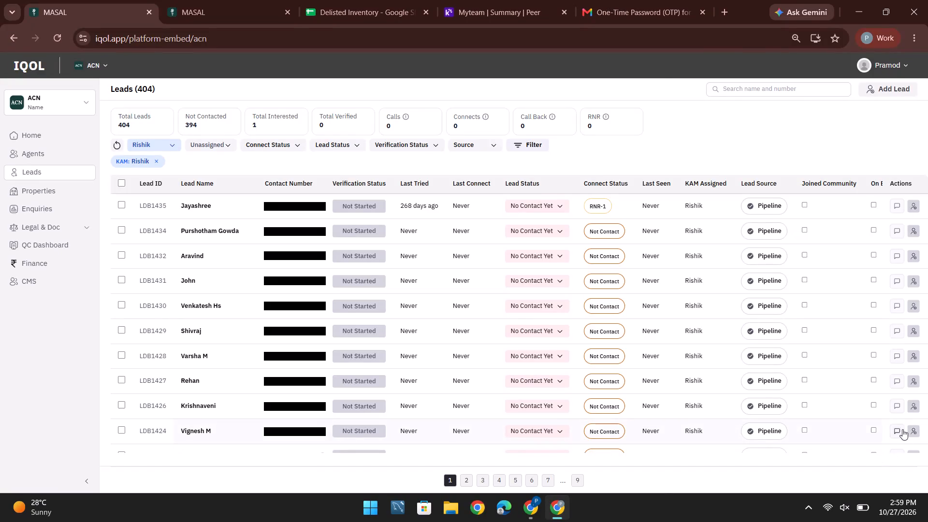
click(902, 429)
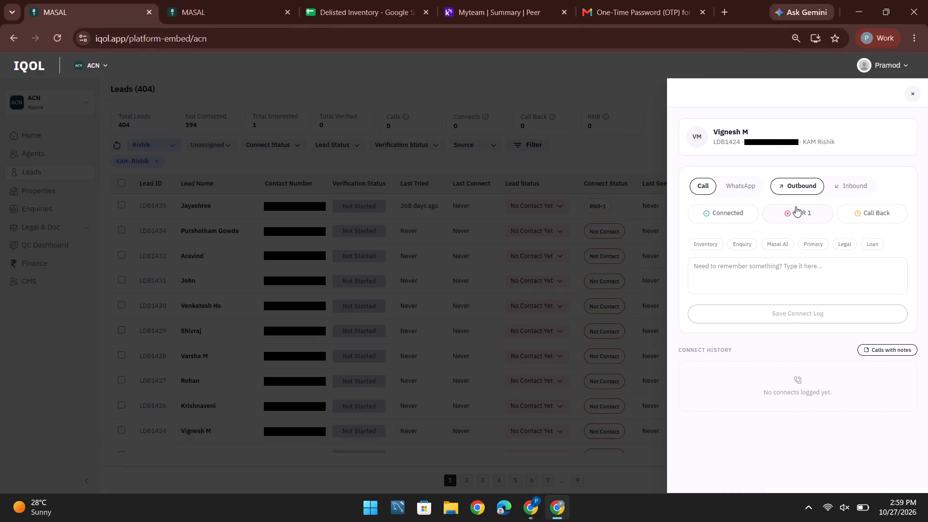
click(796, 206)
click(731, 265)
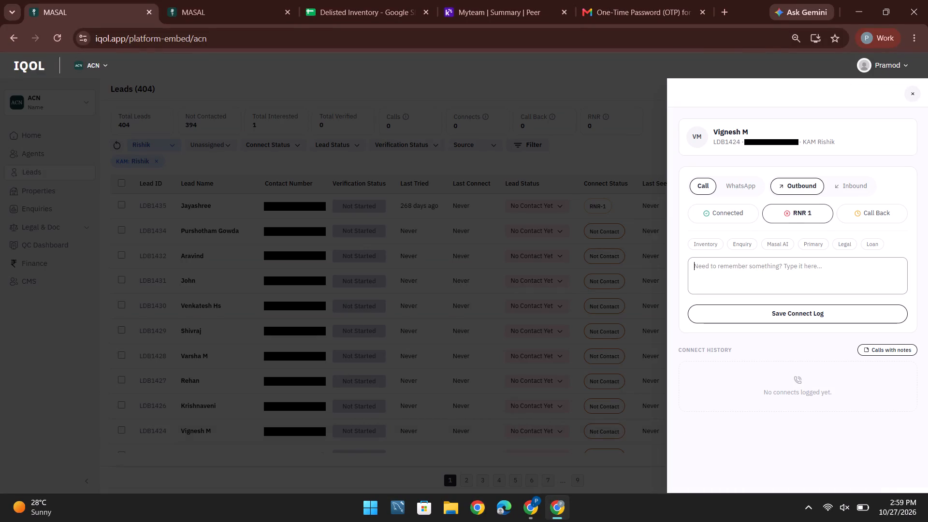
text(not reachable)
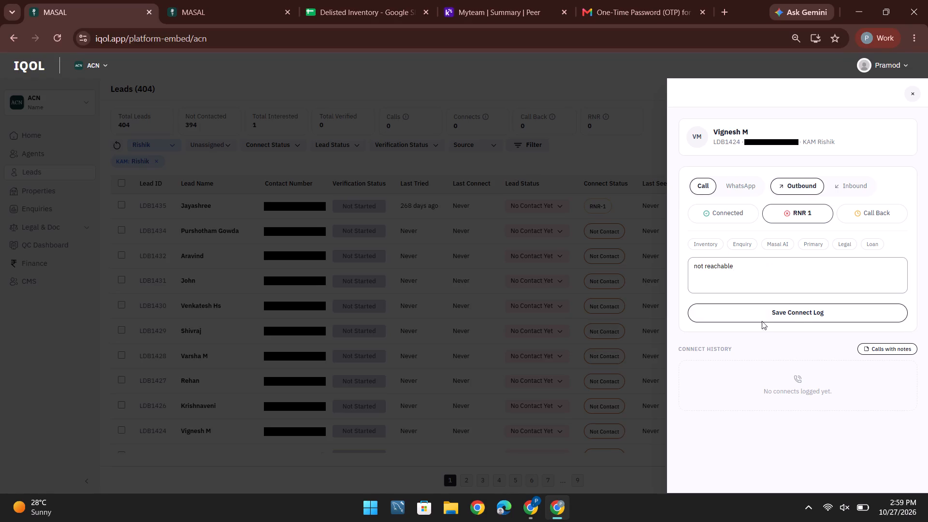
click(793, 313)
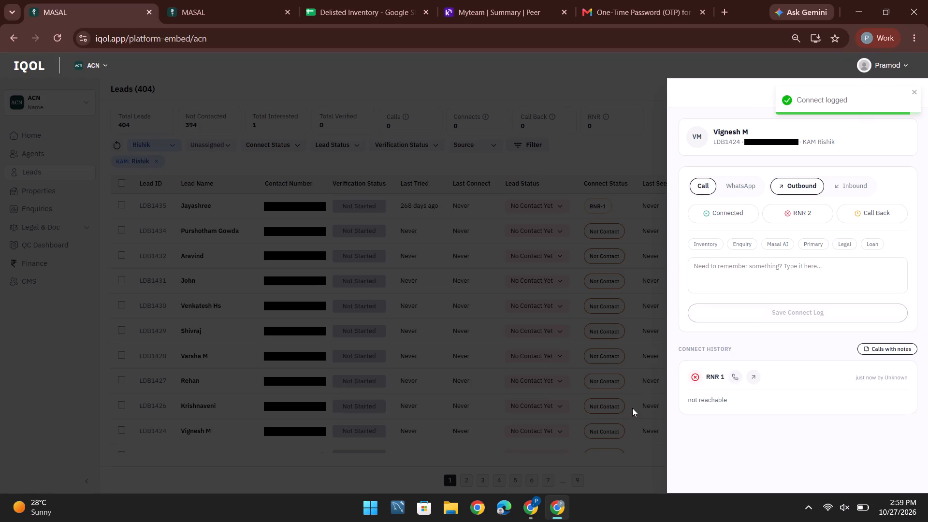
click(596, 464)
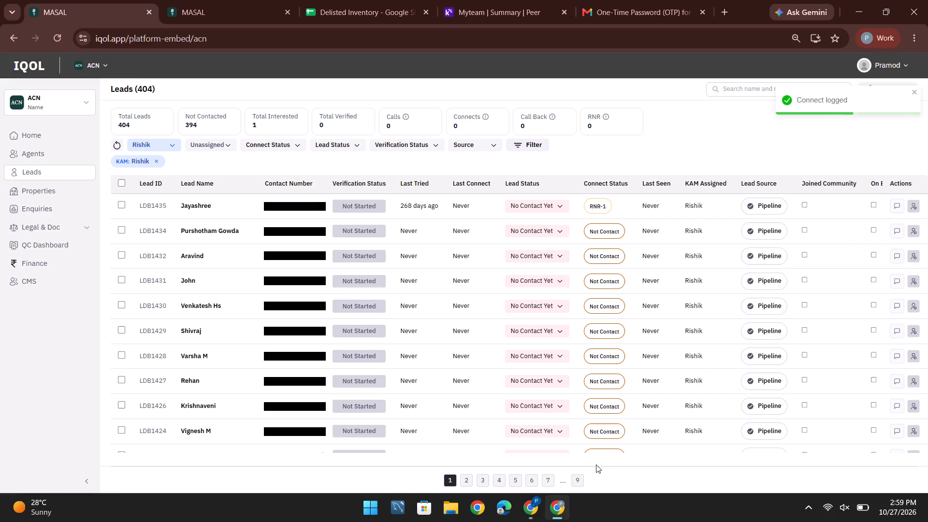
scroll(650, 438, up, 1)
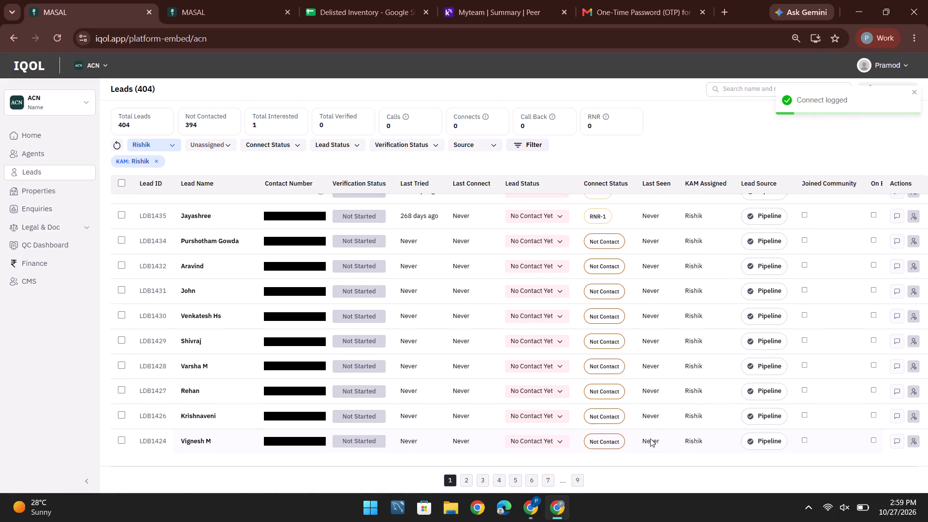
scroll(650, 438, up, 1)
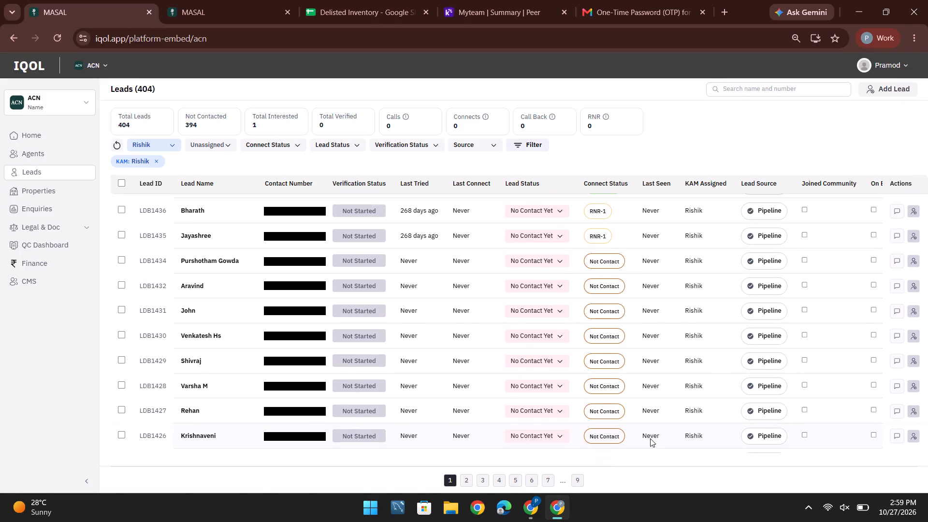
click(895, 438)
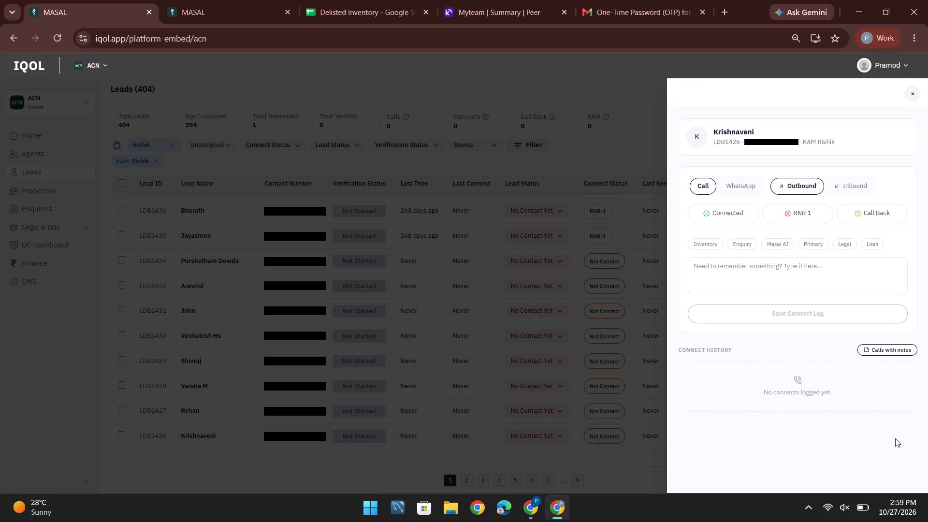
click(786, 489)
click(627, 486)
click(912, 437)
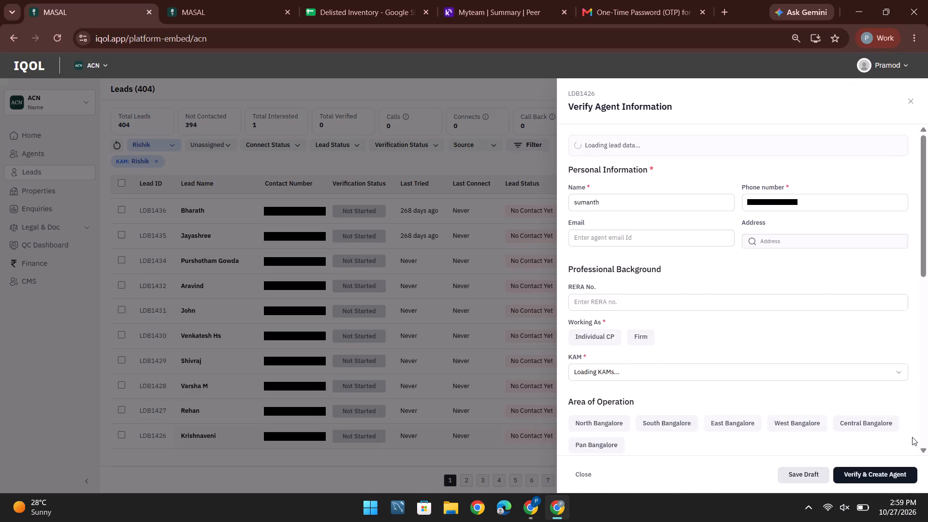
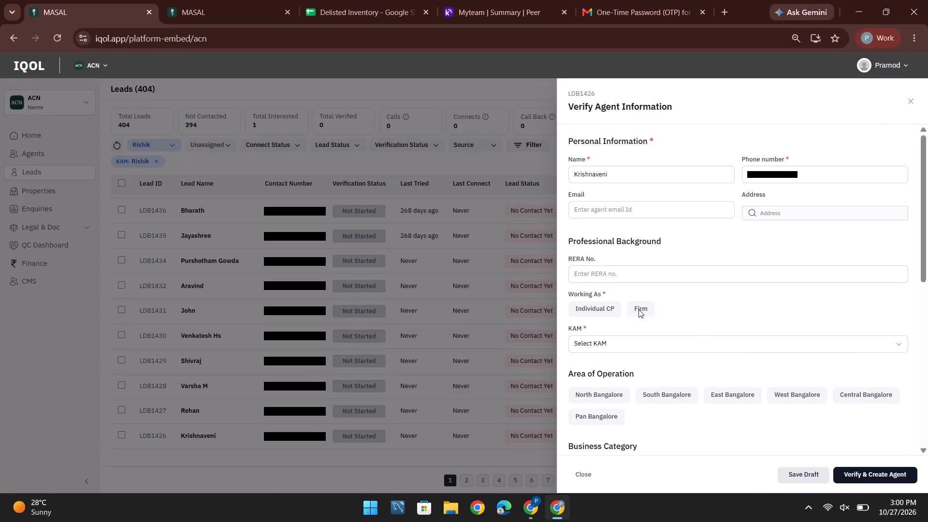
click(604, 306)
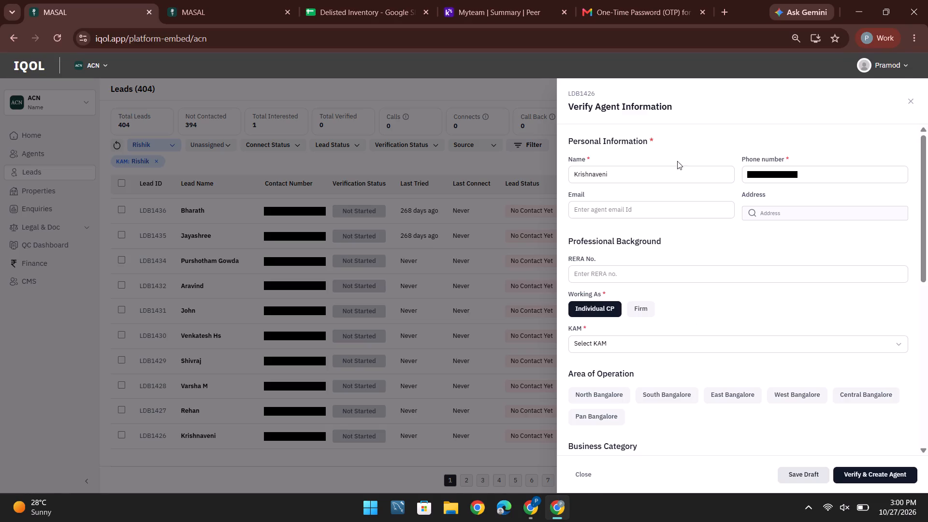
click(631, 173)
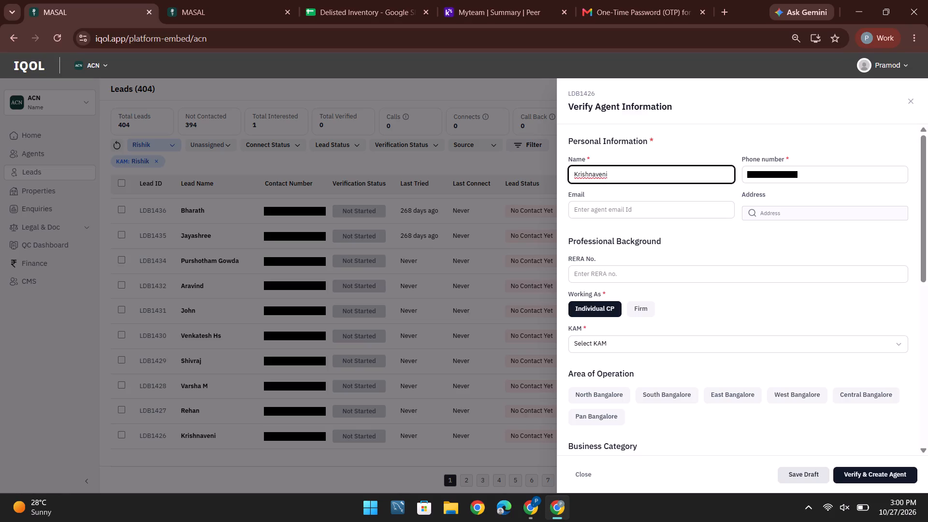
key(BackSpace)
key(BackSpace)
key(BackSpace)
key(BackSpace)
key(BackSpace)
key(BackSpace)
key(BackSpace)
key(BackSpace)
key(BackSpace)
key(BackSpace)
key(BackSpace)
key(BackSpace)
key(BackSpace)
text(sanjay)
Choose South Bangalore as the area of operation and Resale and Primary as the business categories.
scroll(734, 347, down, 1)
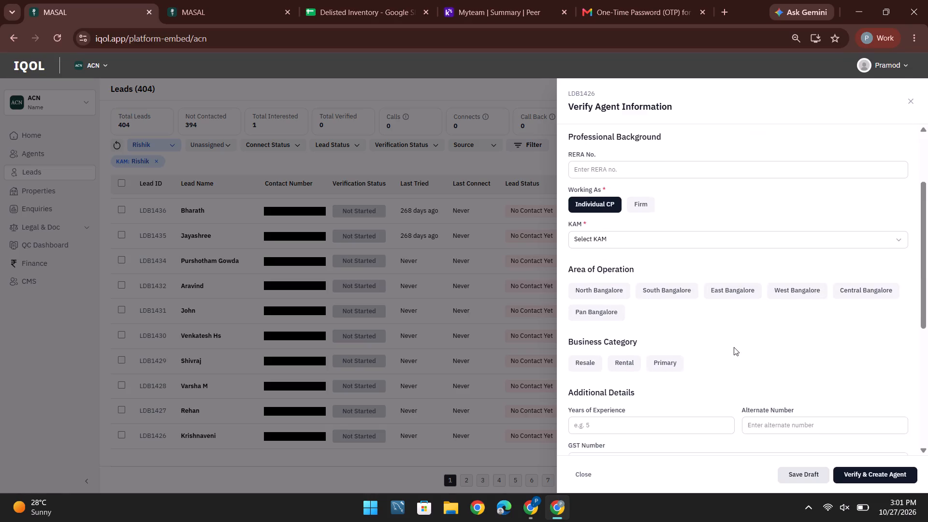
scroll(734, 347, down, 1)
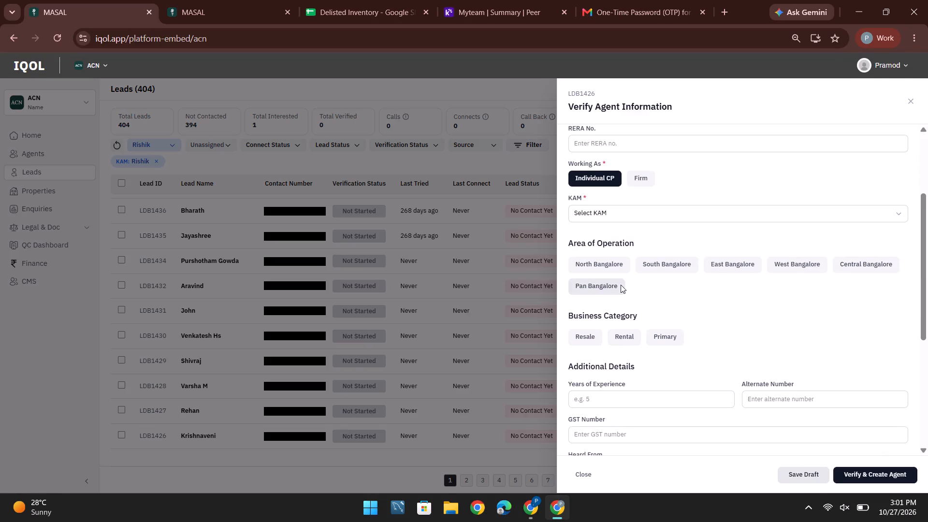
click(667, 266)
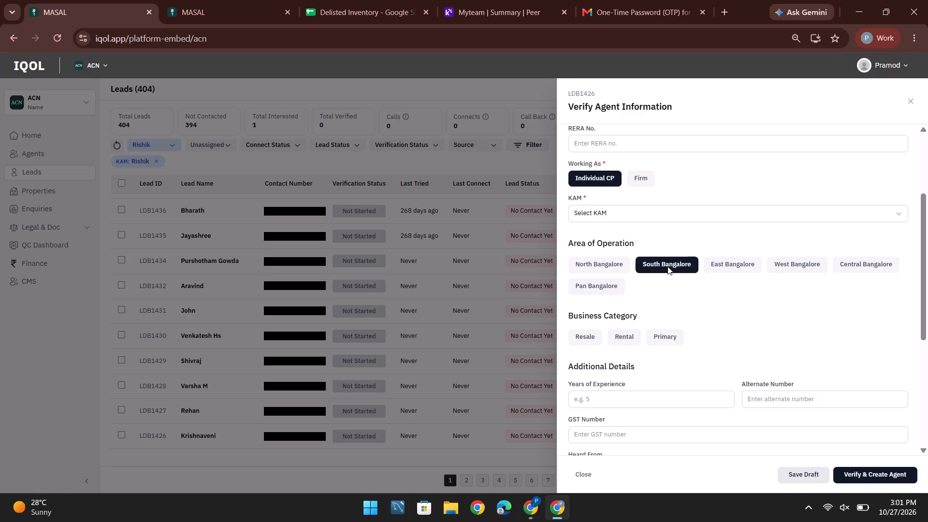
click(590, 338)
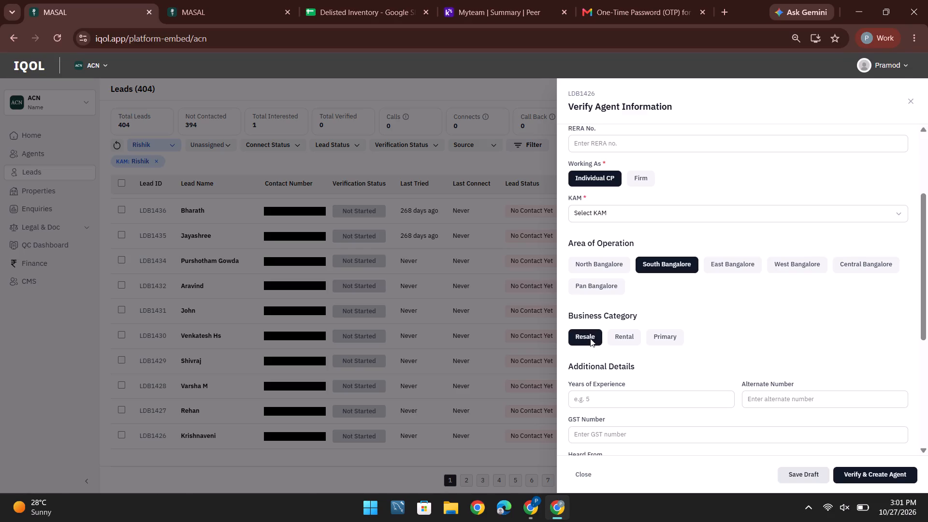
click(661, 337)
Select Kannada and English as the agent's languages in the additional details.
scroll(761, 330, up, 3)
scroll(761, 330, right, 5)
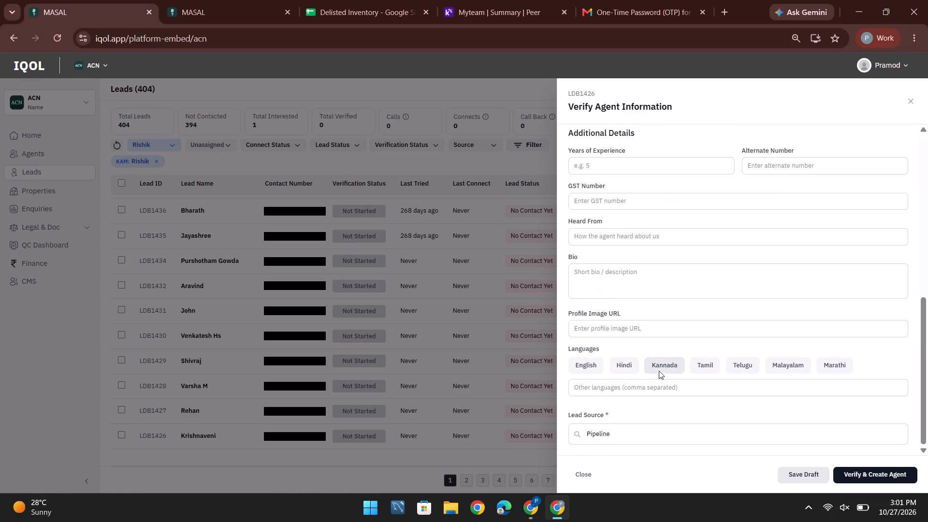
click(662, 369)
click(594, 362)
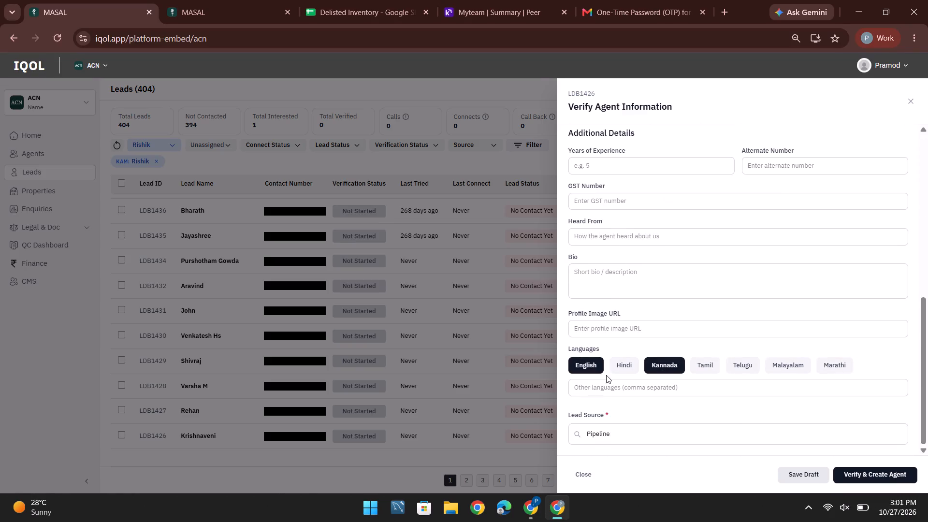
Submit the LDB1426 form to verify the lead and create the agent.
scroll(737, 414, up, 2)
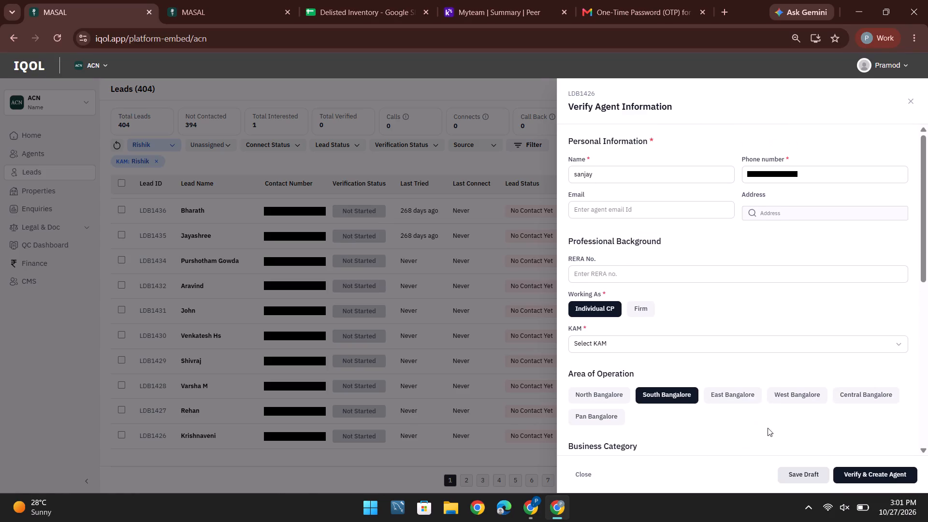
click(862, 470)
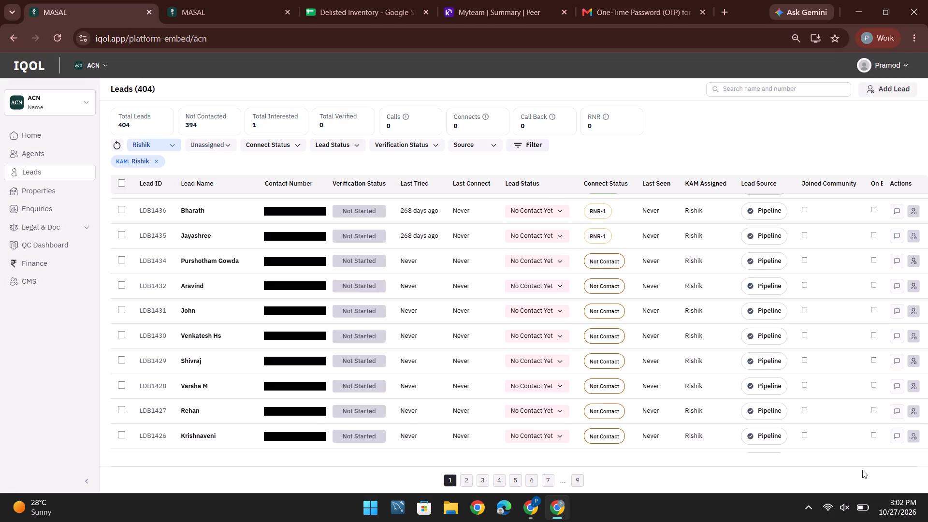
scroll(843, 426, up, 1)
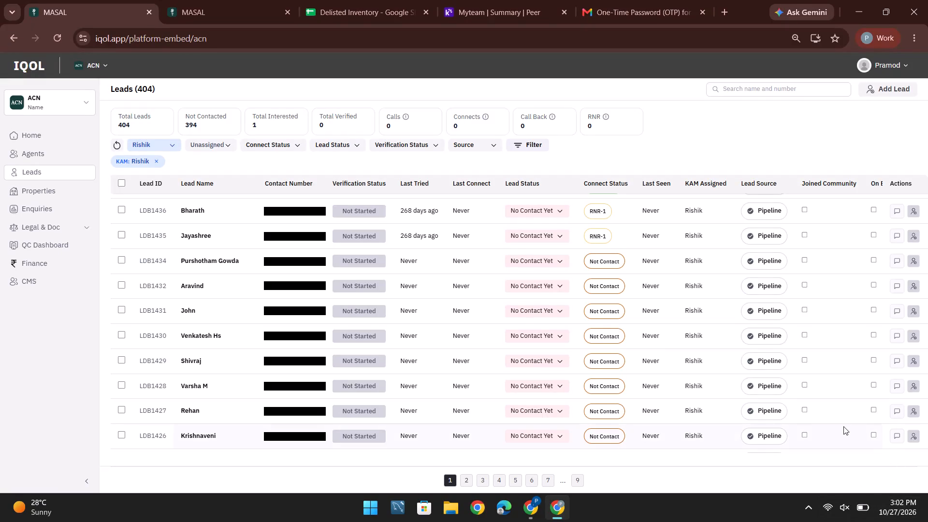
scroll(843, 426, up, 1)
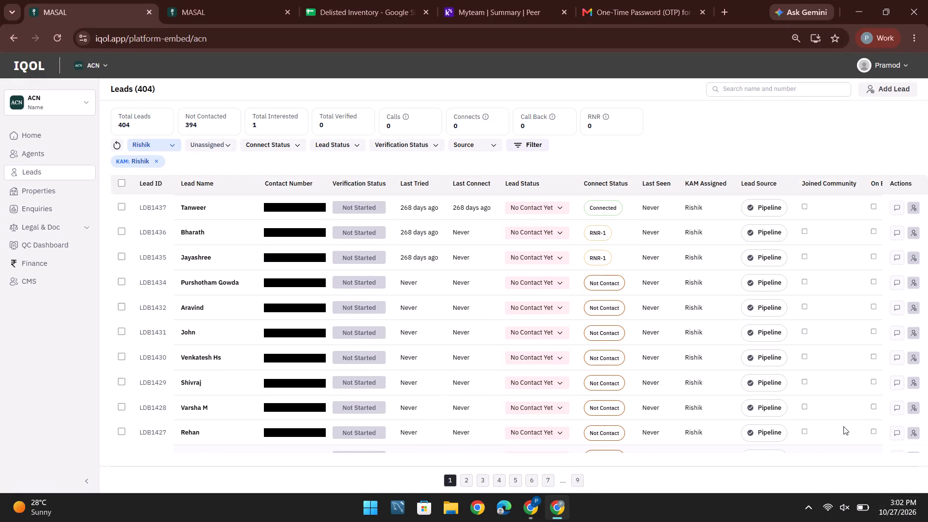
scroll(843, 426, up, 3)
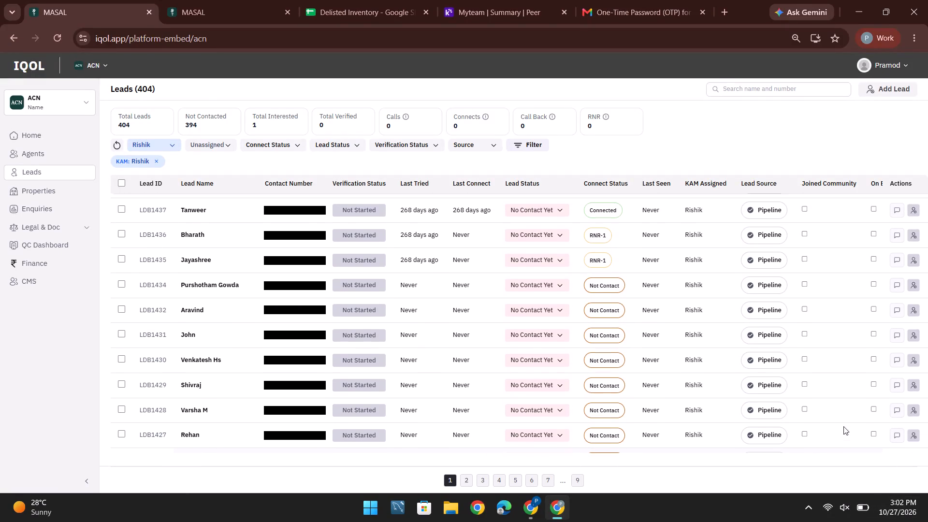
click(913, 432)
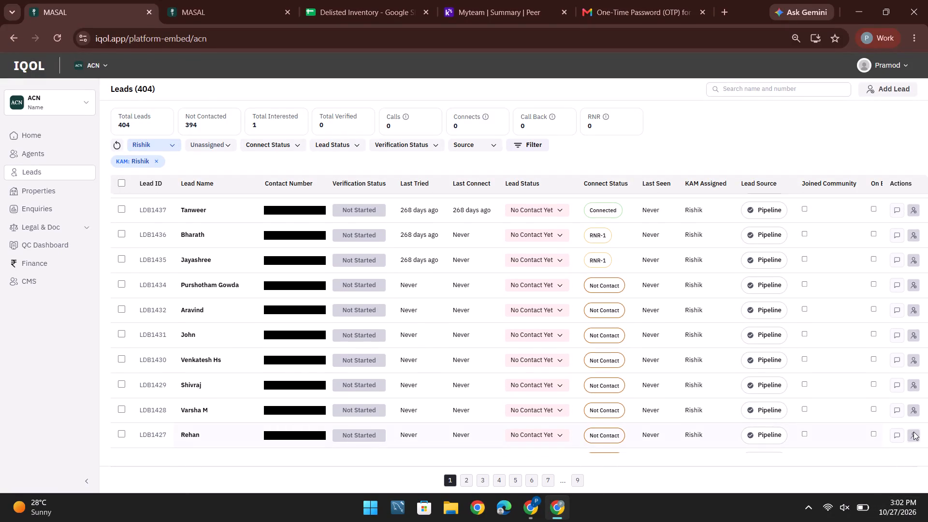
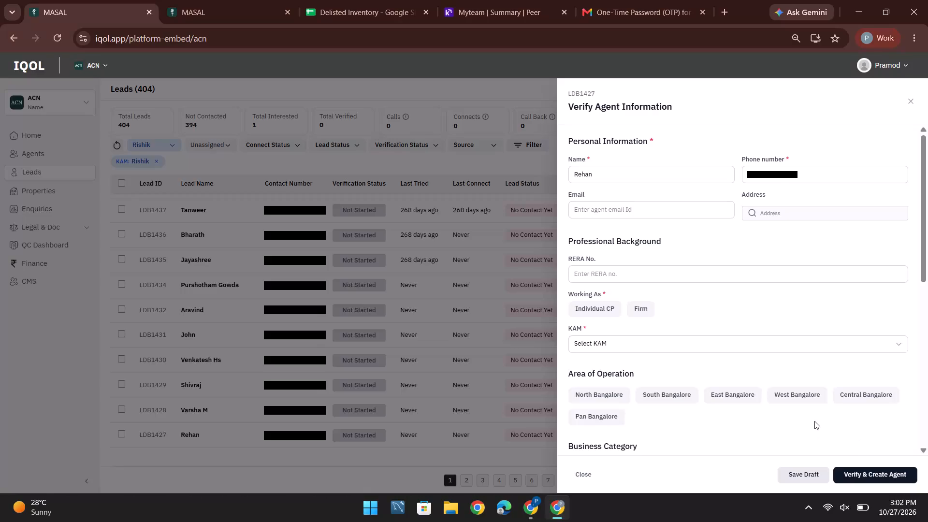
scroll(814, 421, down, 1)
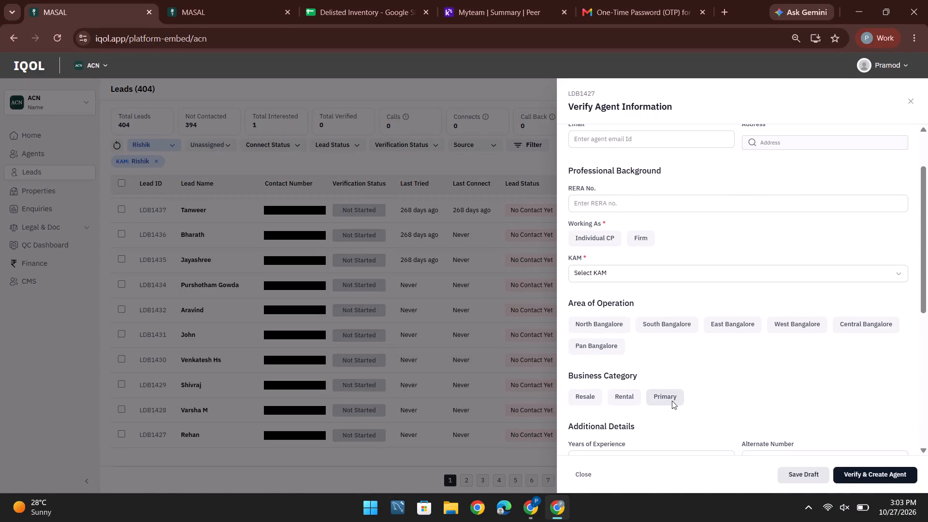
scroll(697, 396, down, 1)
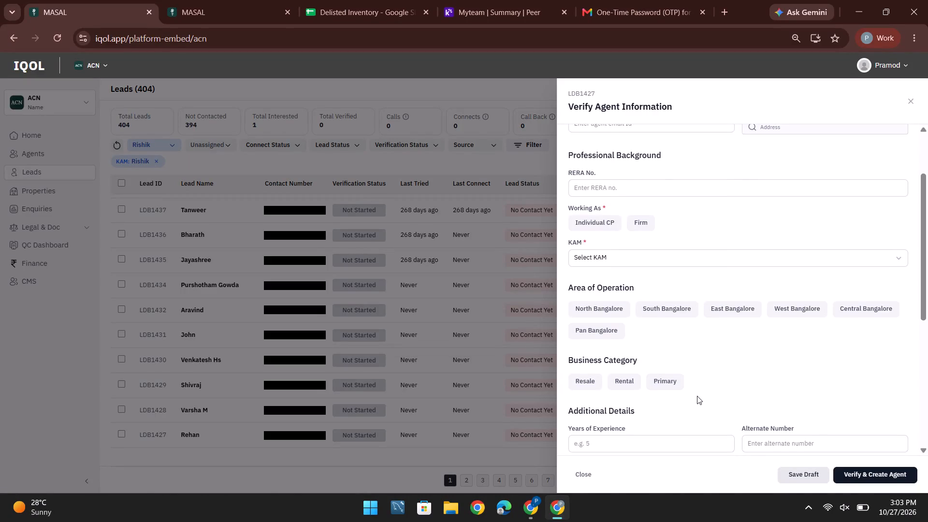
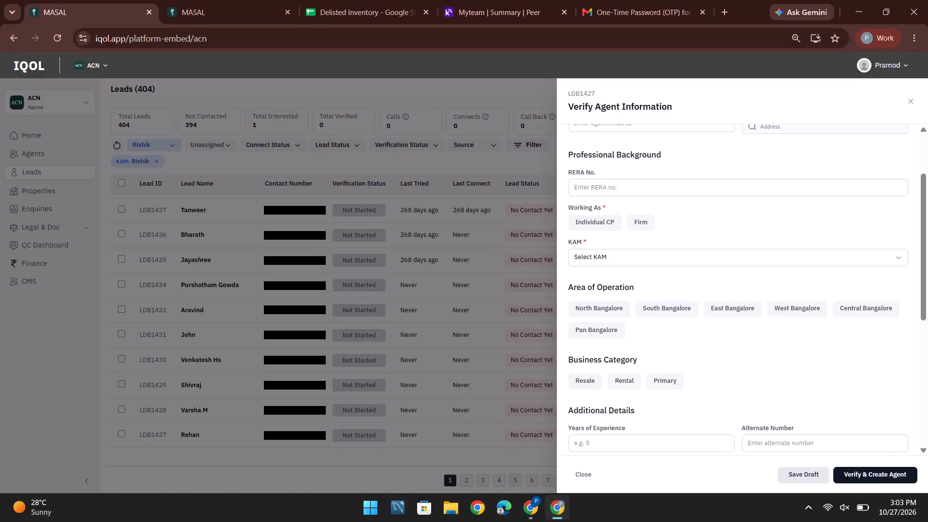
scroll(675, 187, up, 2)
click(600, 172)
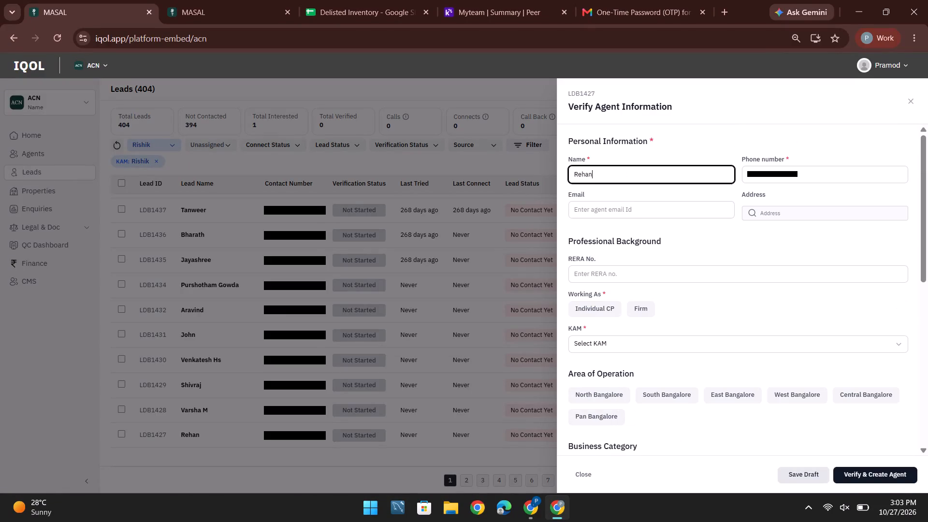
key(BackSpace)
key(BackSpace)
key(BackSpace)
key(BackSpace)
text(amesh)
Set the agent as working as an Individual CP and assign Pramod as the KAM.
click(592, 309)
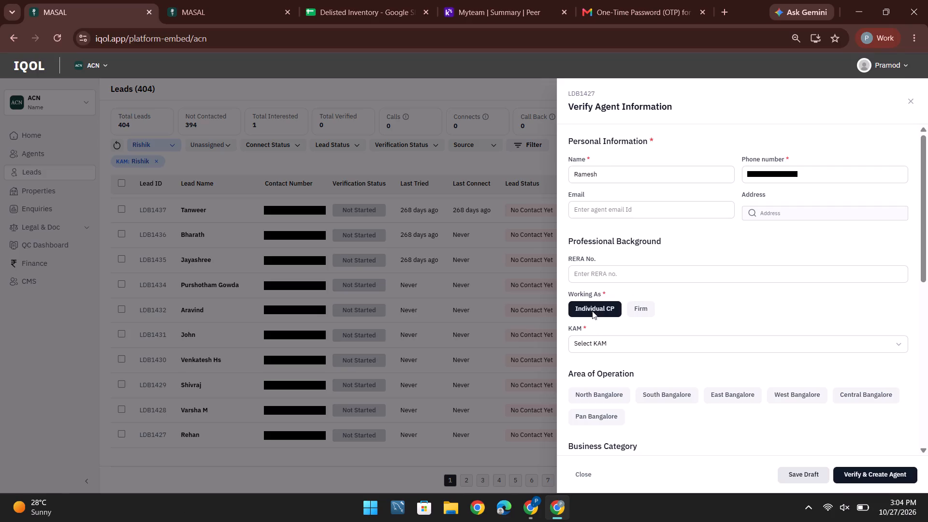
click(605, 342)
scroll(655, 297, down, 4)
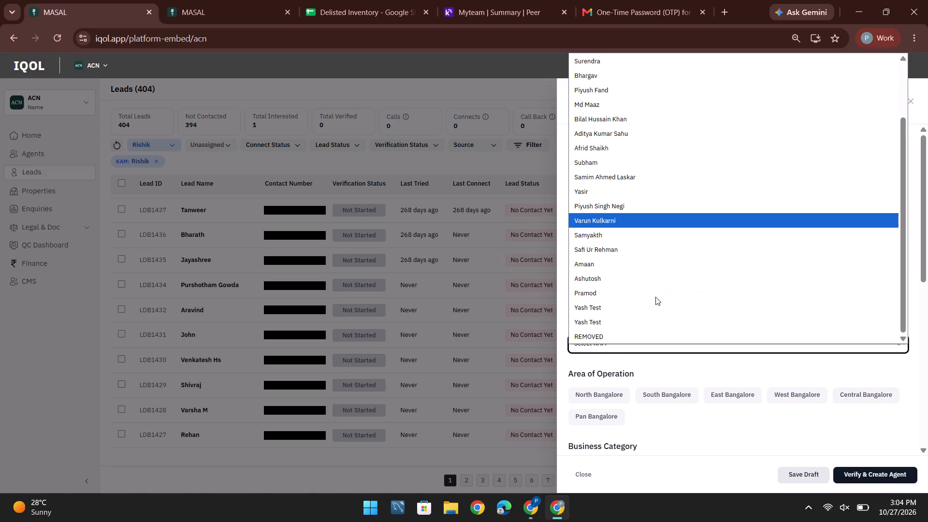
click(615, 298)
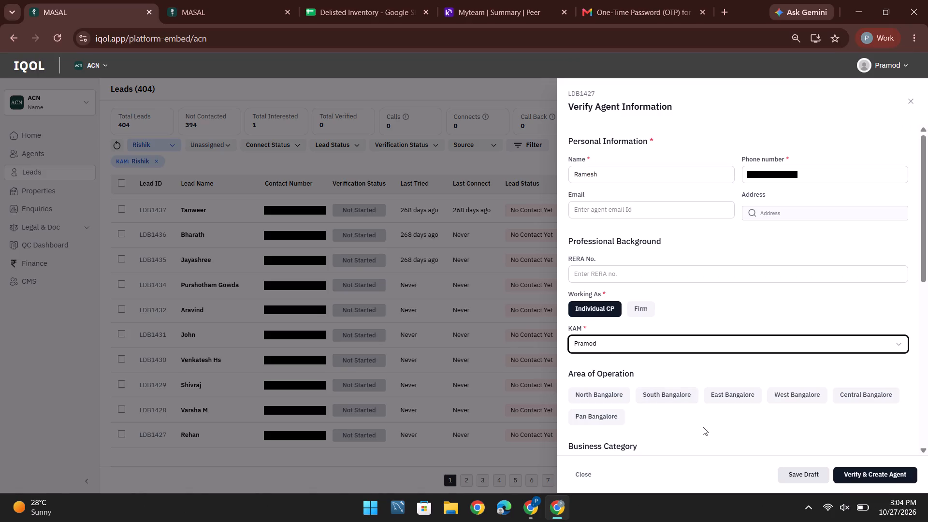
Search Google in a new tab for "devanahalli which side of bangalore".
scroll(703, 427, right, 1)
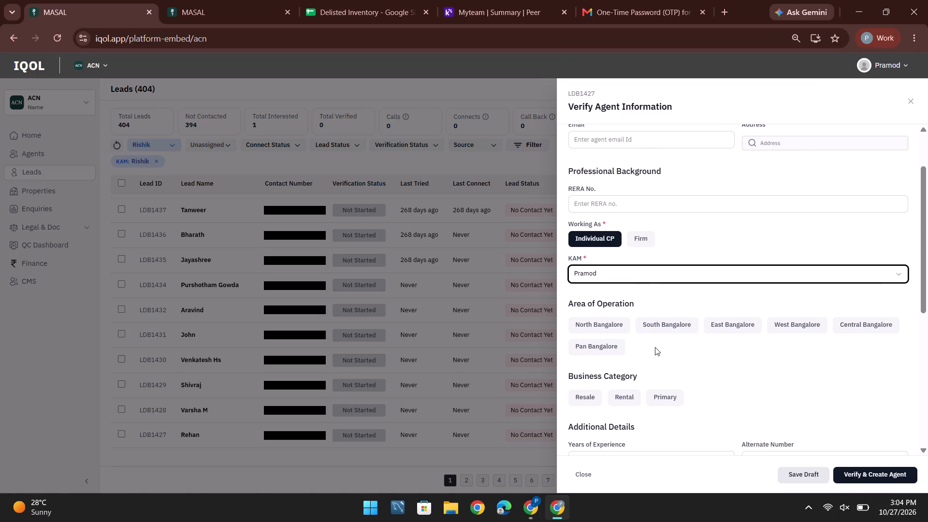
click(725, 14)
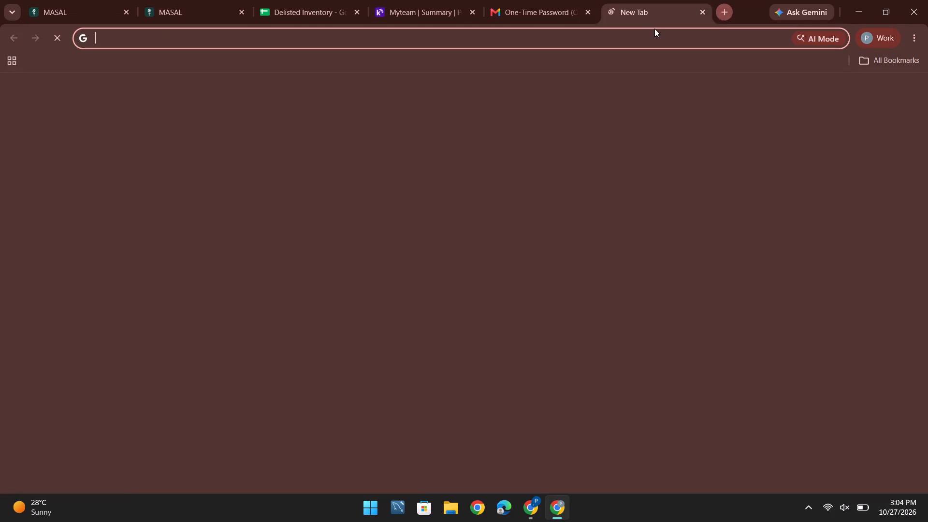
click(650, 32)
text(devenahall)
key(i)
key(space)
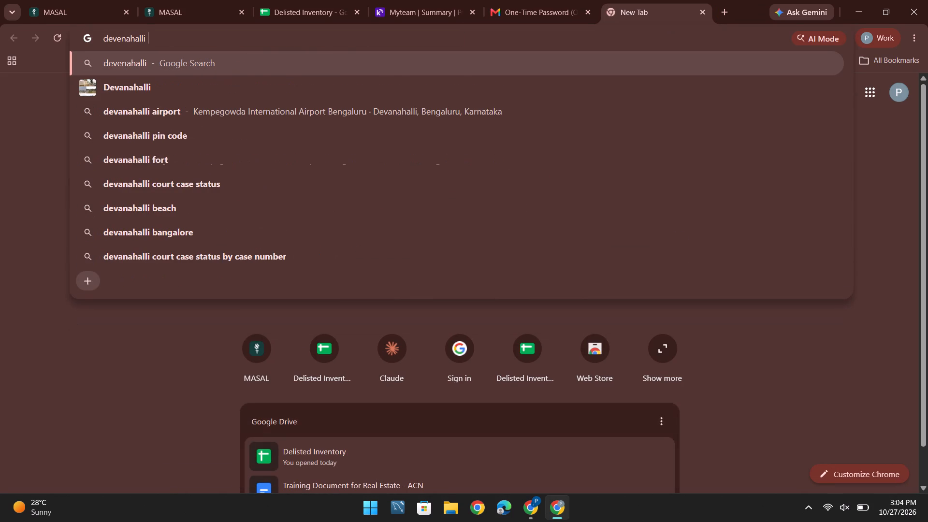
text(whi)
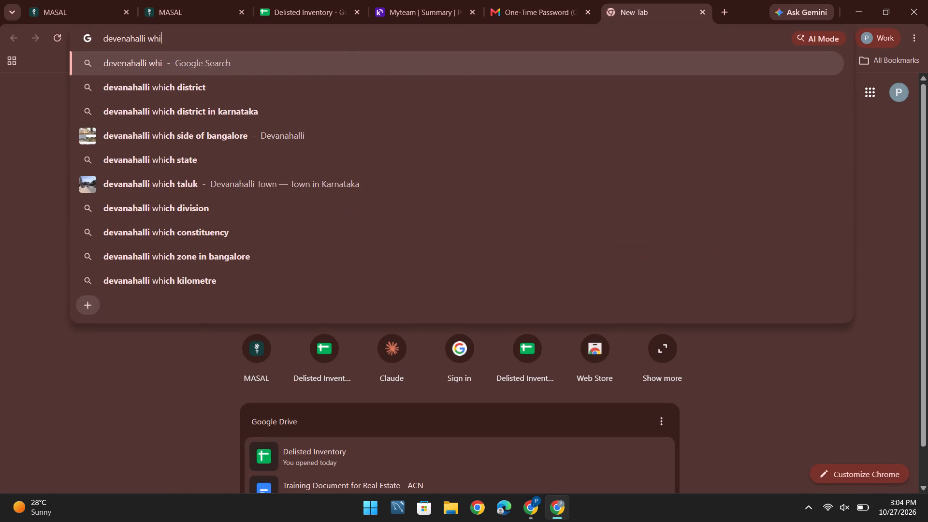
key(Down)
key(Down)
key(Down)
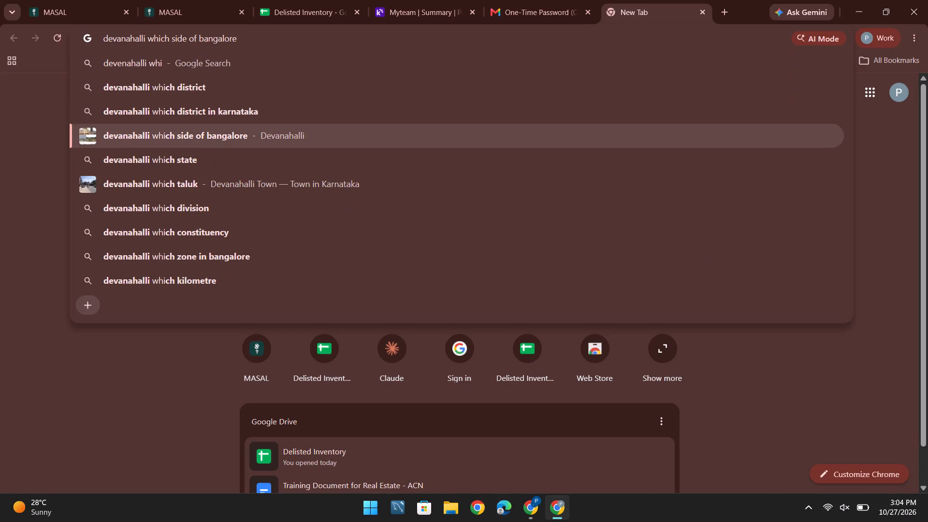
key(Return)
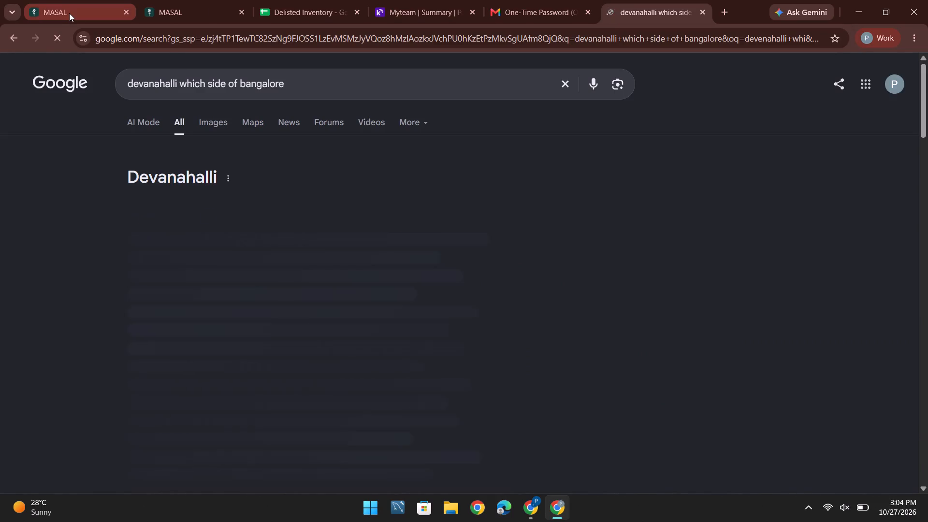
Back in the verification form, set the area of operation to North Bangalore and the business category to Resale.
click(106, 13)
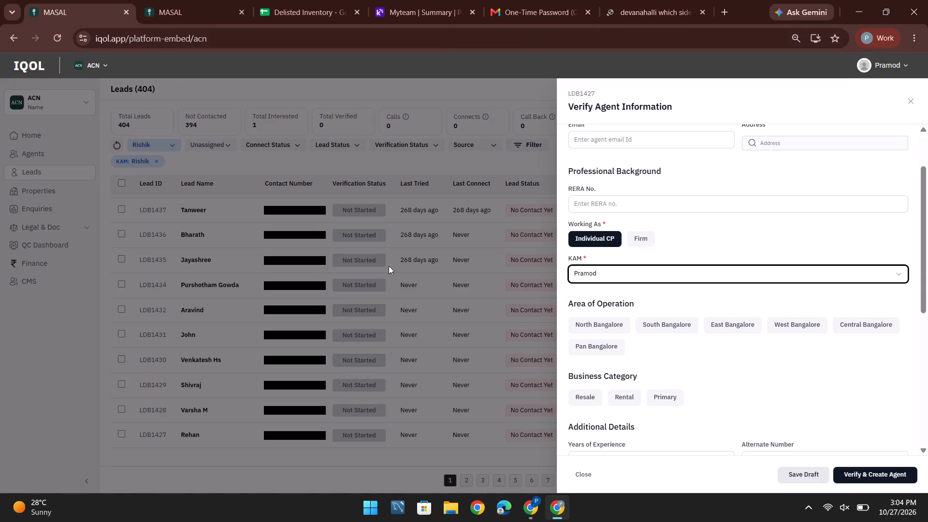
scroll(637, 294, right, 1)
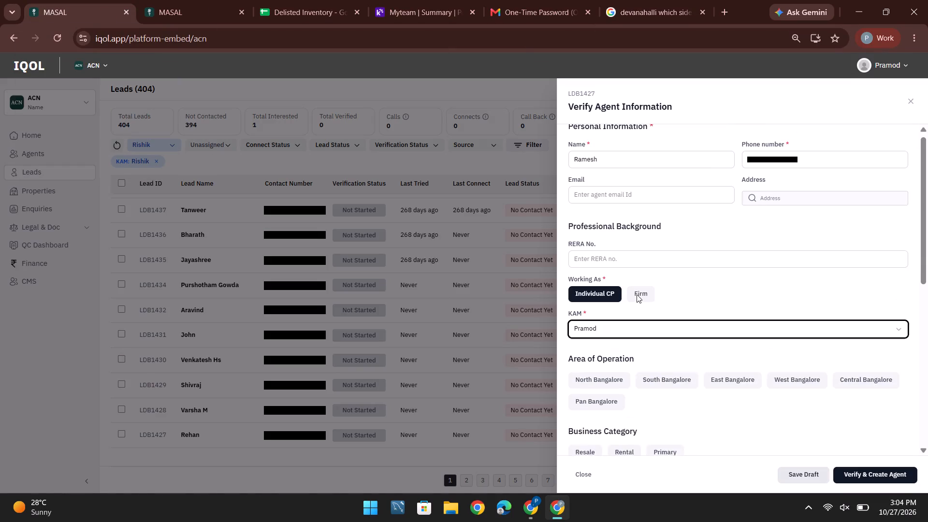
scroll(637, 294, right, 1)
scroll(637, 294, down, 1)
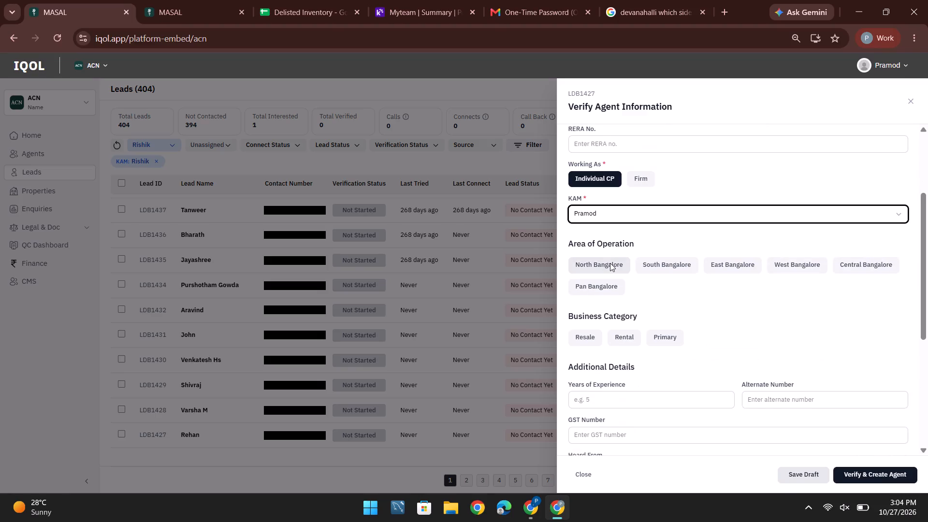
click(610, 263)
click(579, 333)
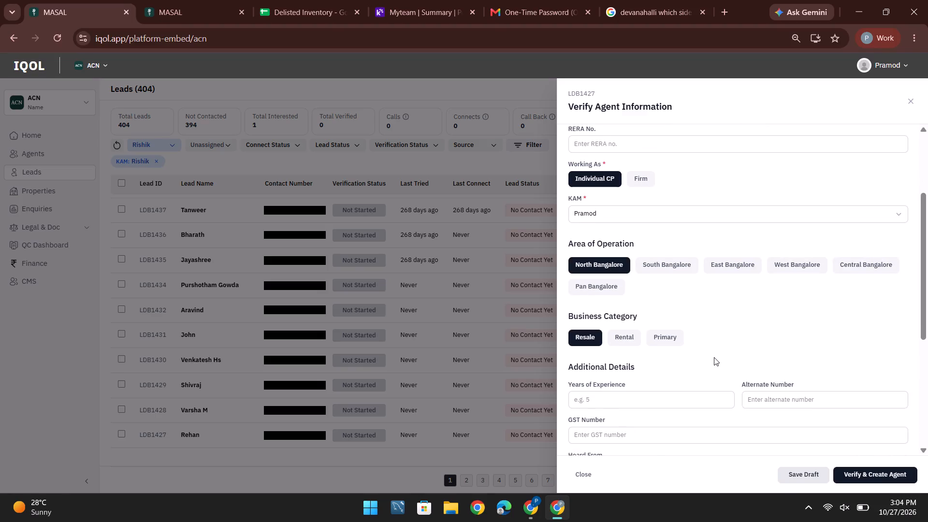
Enter the agent's bio as "deals only in plots in devanahalli side".
scroll(714, 357, right, 3)
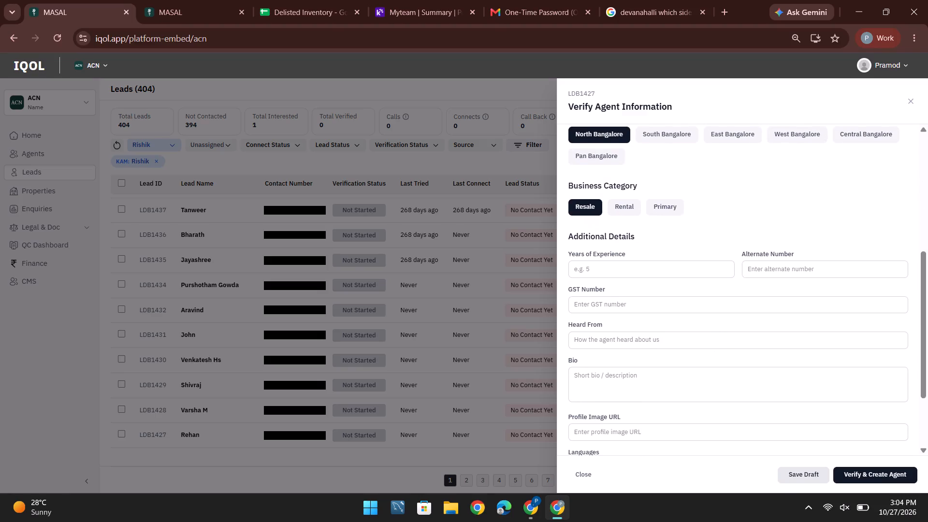
click(659, 376)
text(deals on)
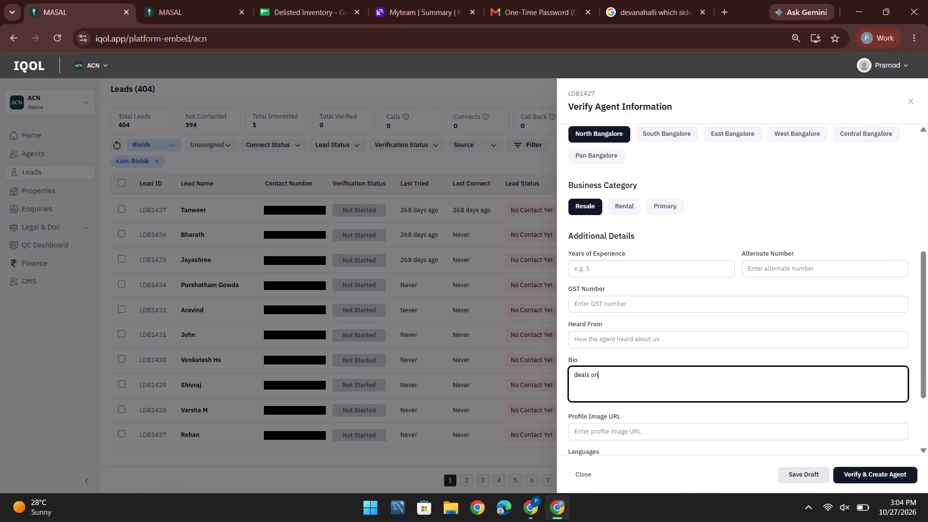
text(ly in plots in devanahalli side)
Mark Kannada as the agent's language.
scroll(729, 429, right, 2)
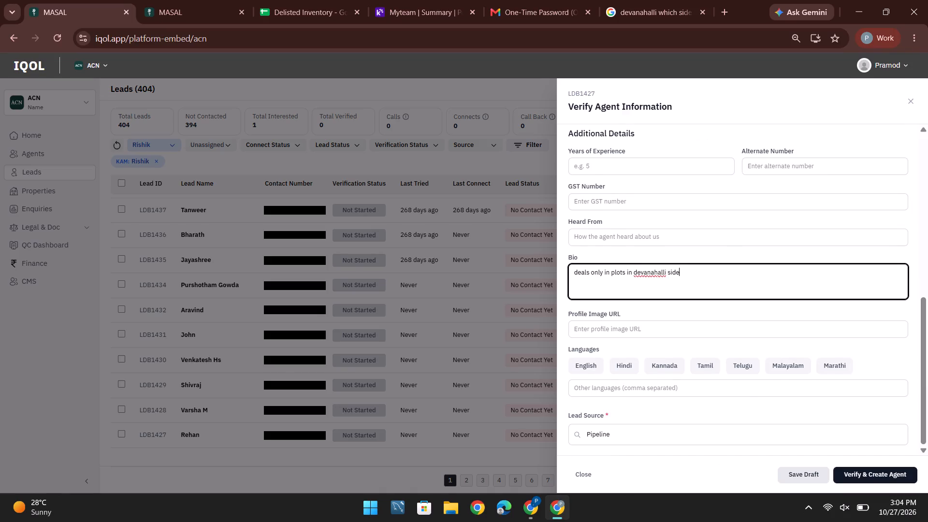
click(667, 366)
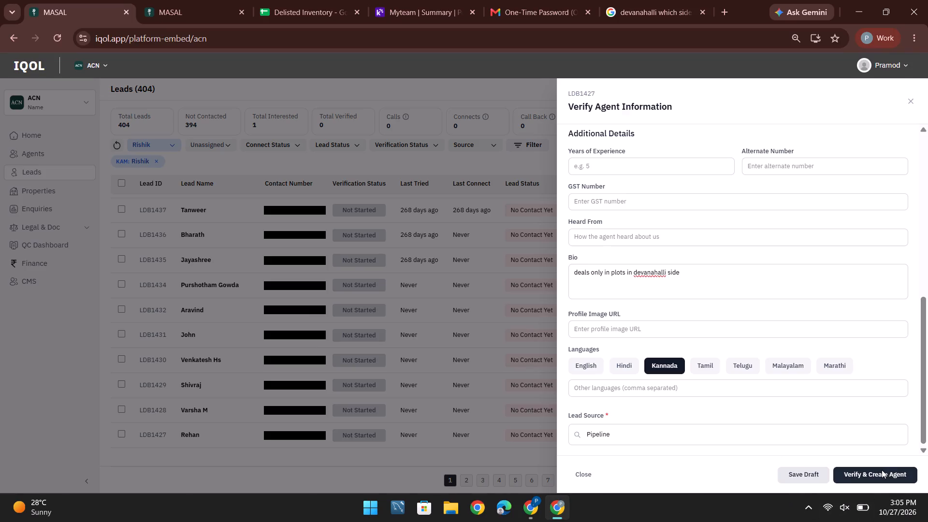
scroll(898, 371, up, 3)
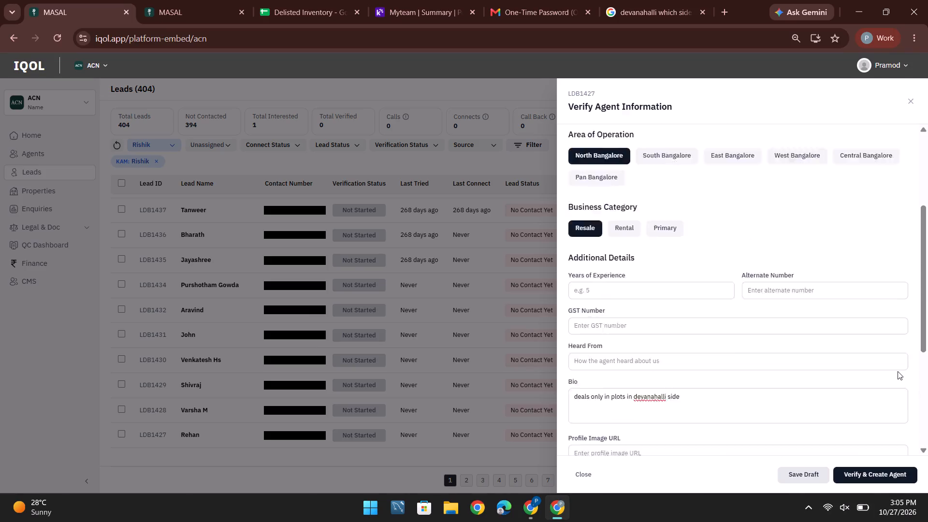
scroll(898, 371, up, 3)
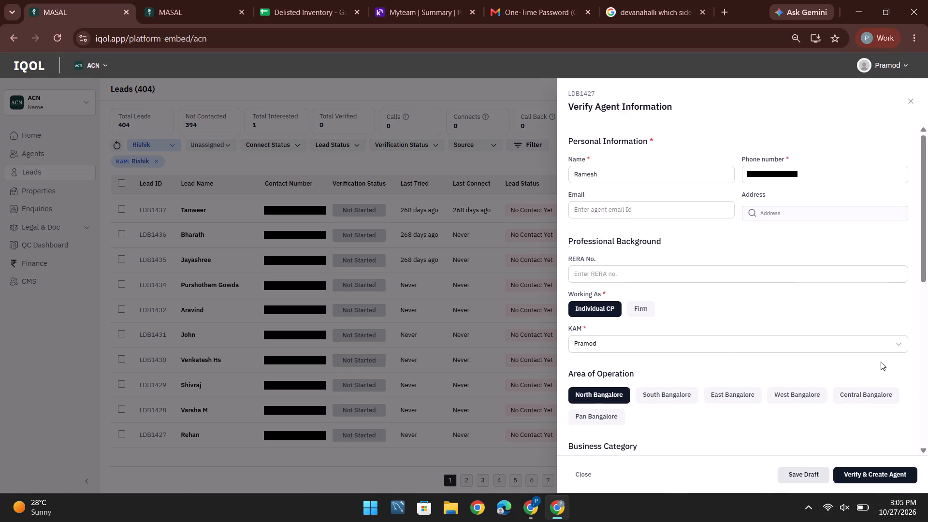
scroll(881, 362, down, 3)
scroll(881, 362, right, 1)
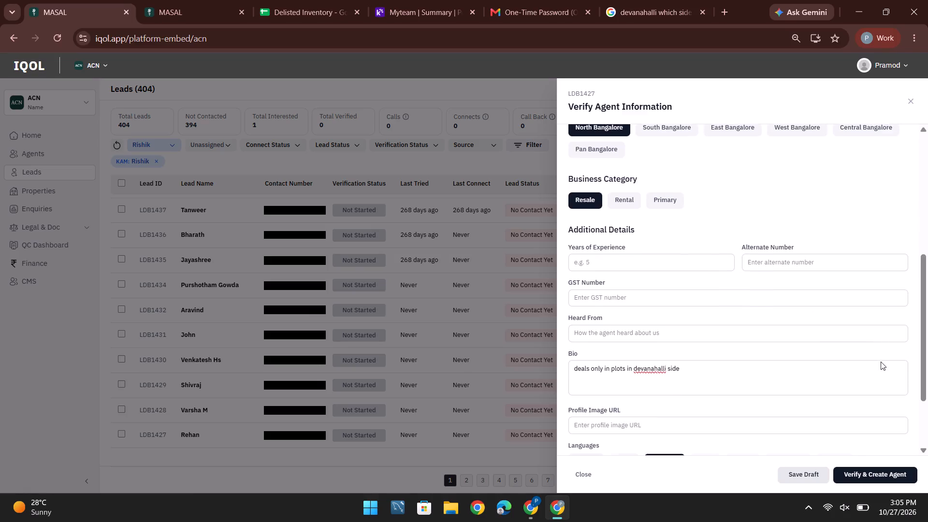
scroll(881, 362, right, 1)
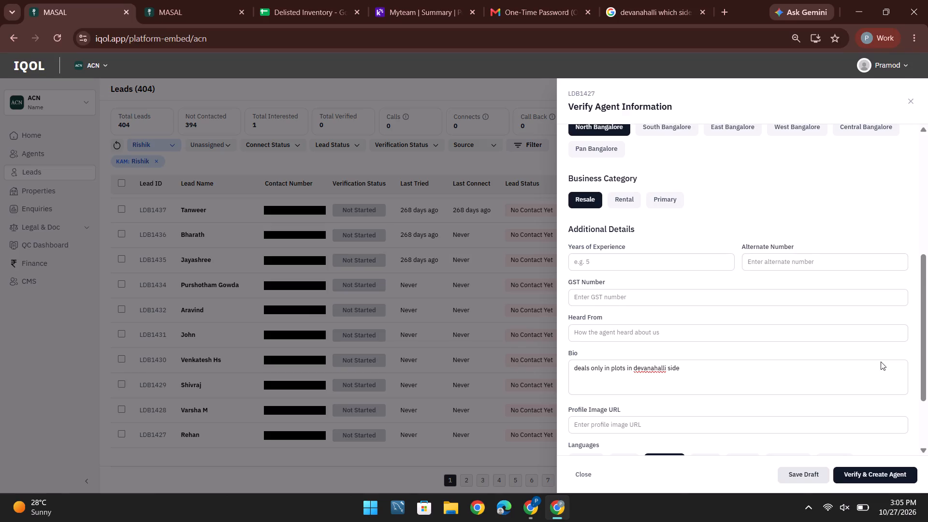
scroll(881, 362, down, 2)
scroll(881, 362, up, 1)
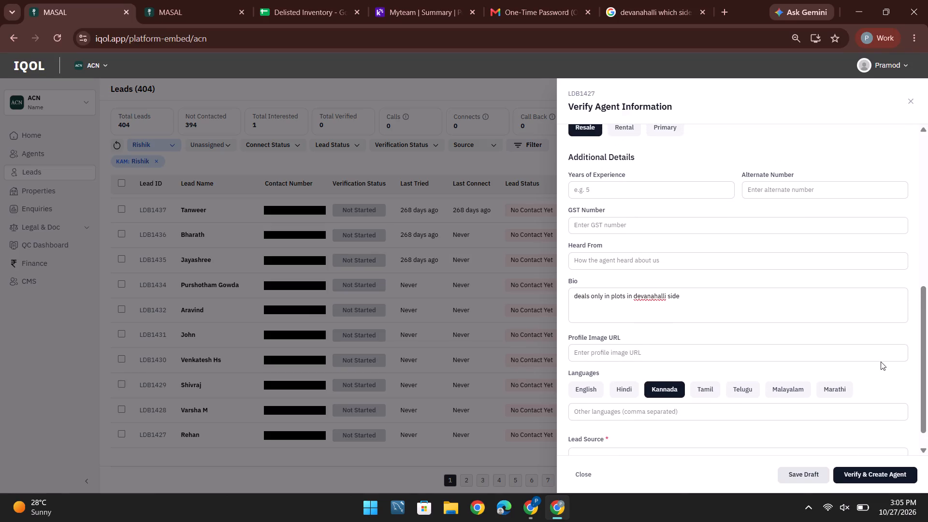
scroll(881, 362, up, 1)
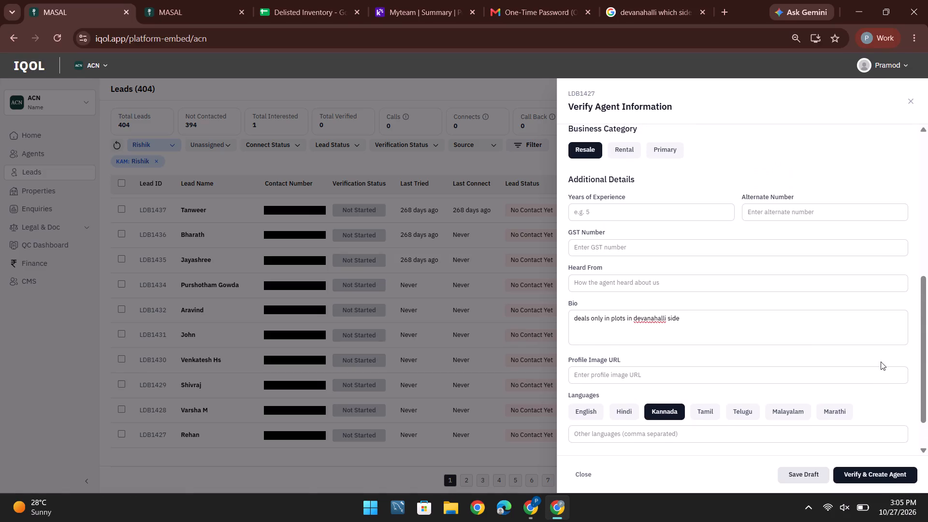
scroll(881, 362, up, 4)
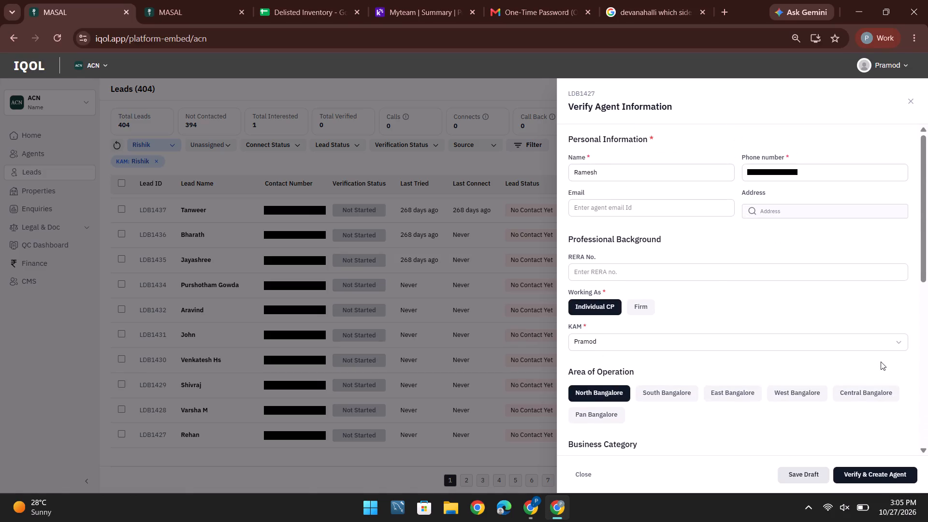
scroll(881, 362, right, 5)
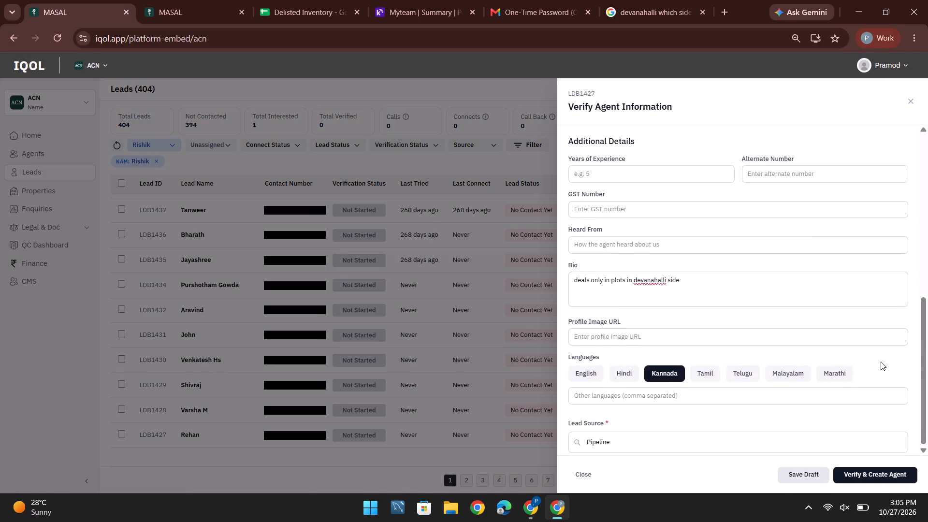
click(848, 479)
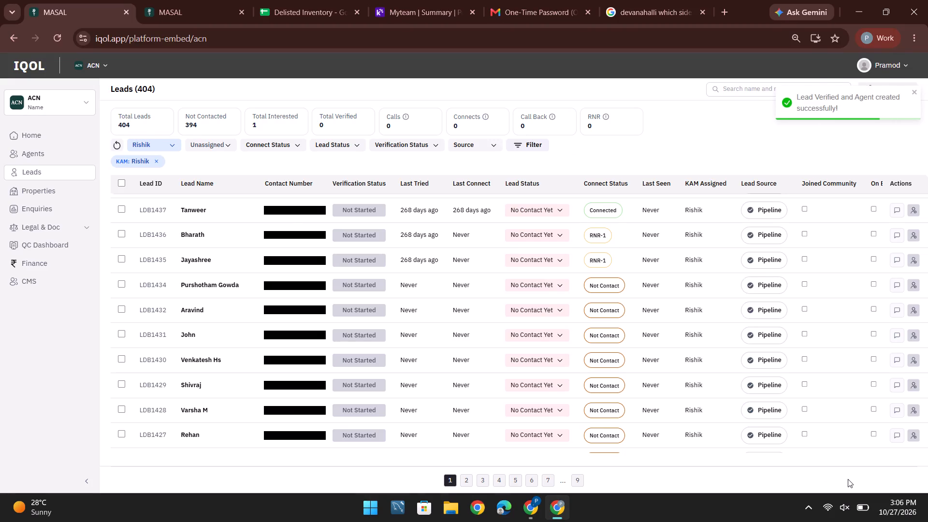
scroll(839, 412, up, 1)
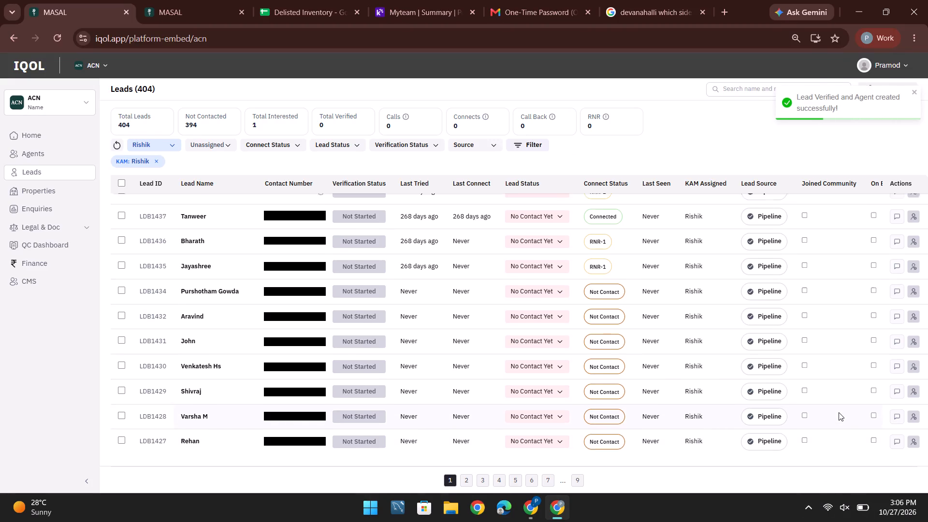
scroll(839, 412, up, 1)
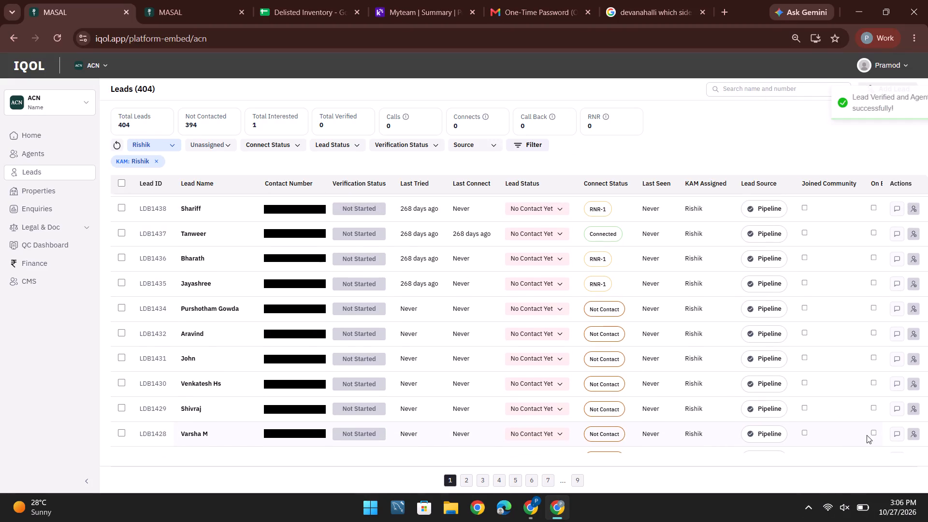
click(892, 435)
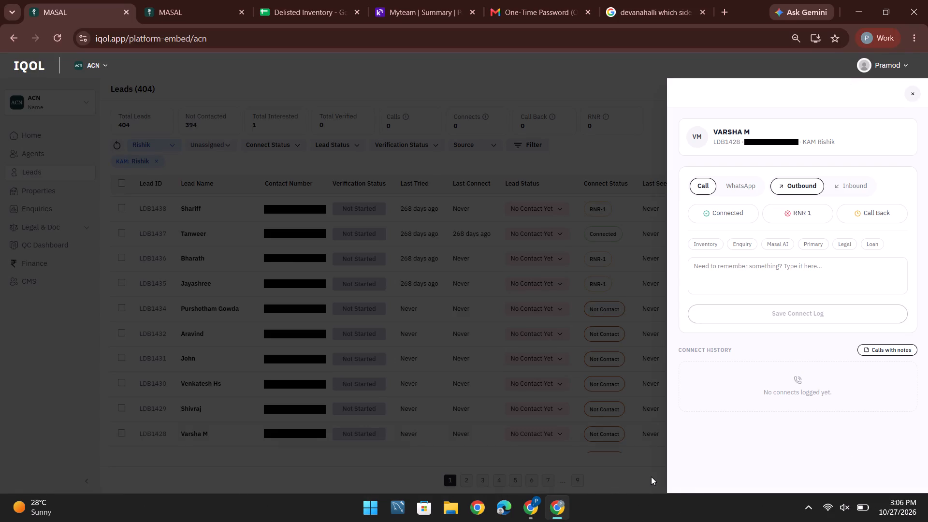
click(651, 477)
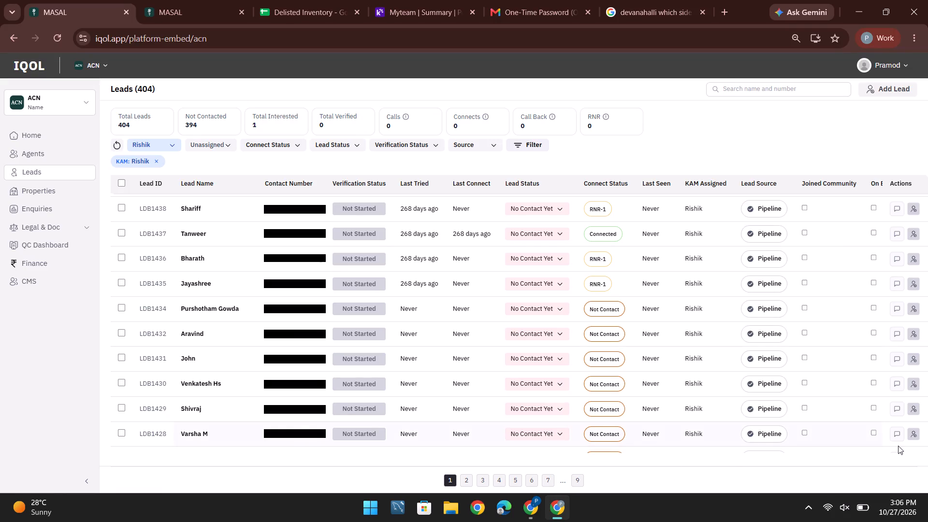
click(910, 435)
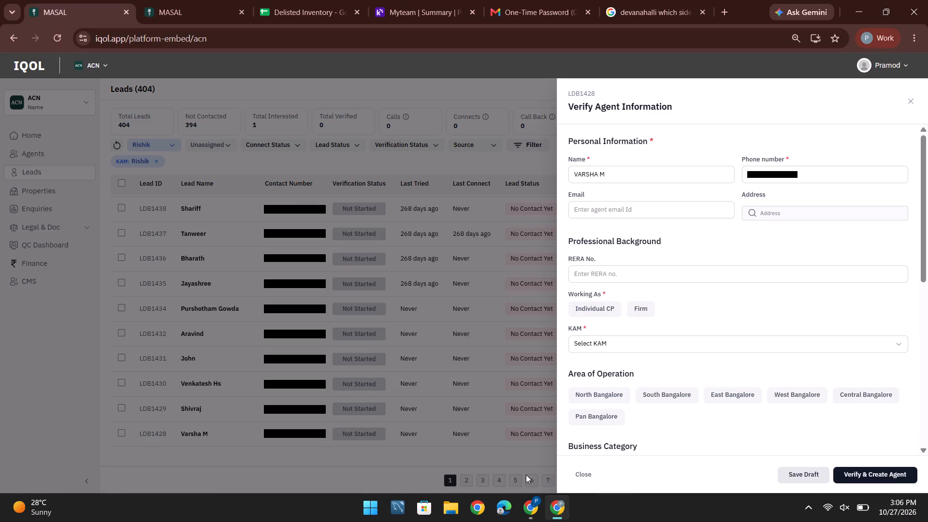
click(526, 461)
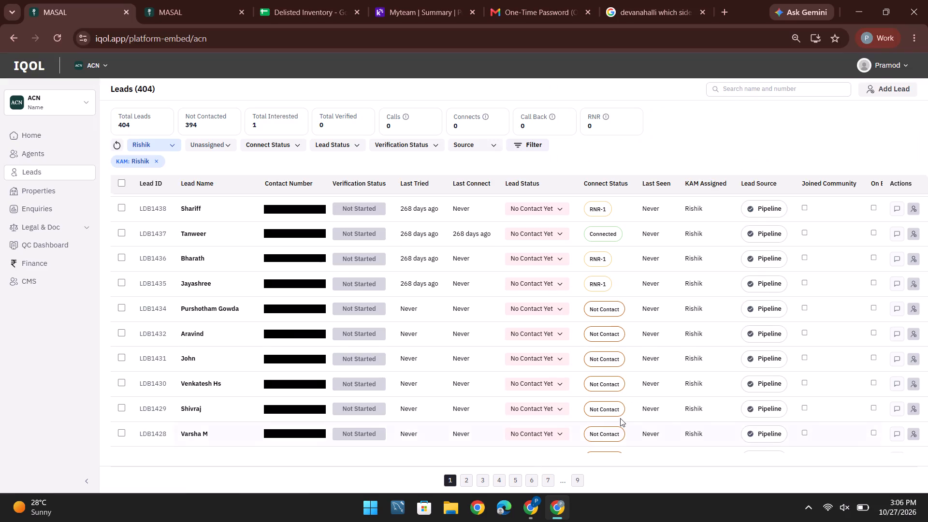
scroll(620, 418, up, 2)
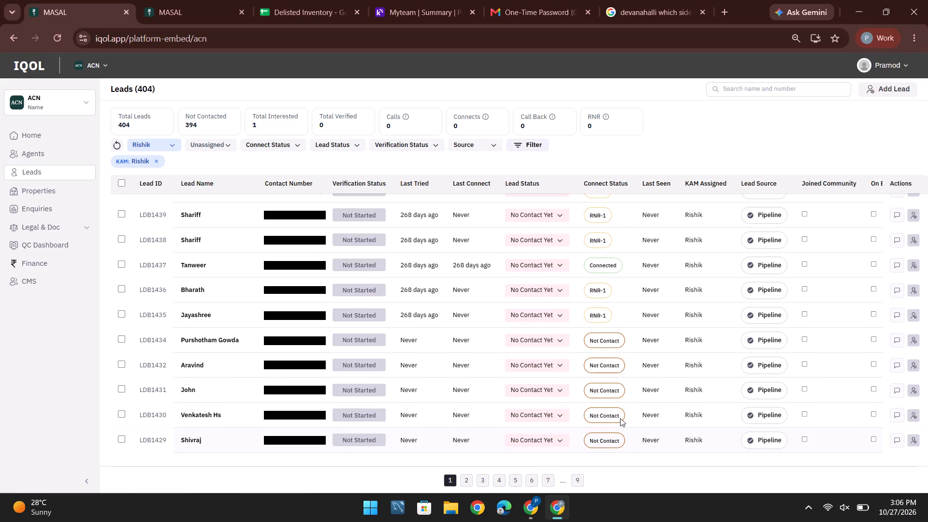
click(913, 440)
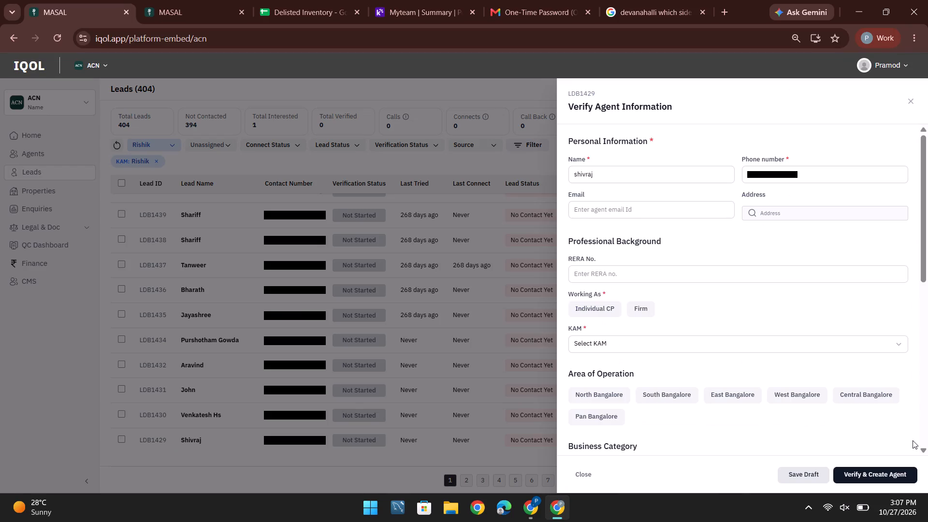
click(908, 97)
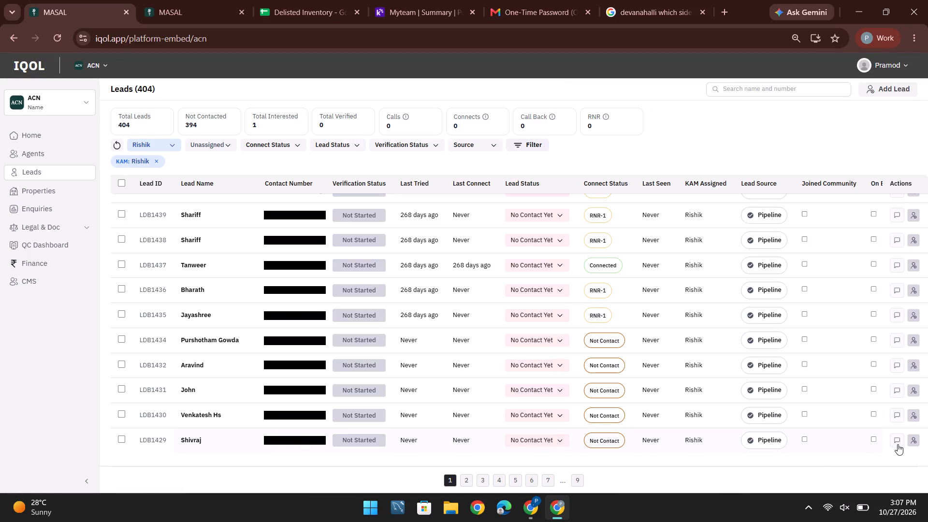
click(898, 444)
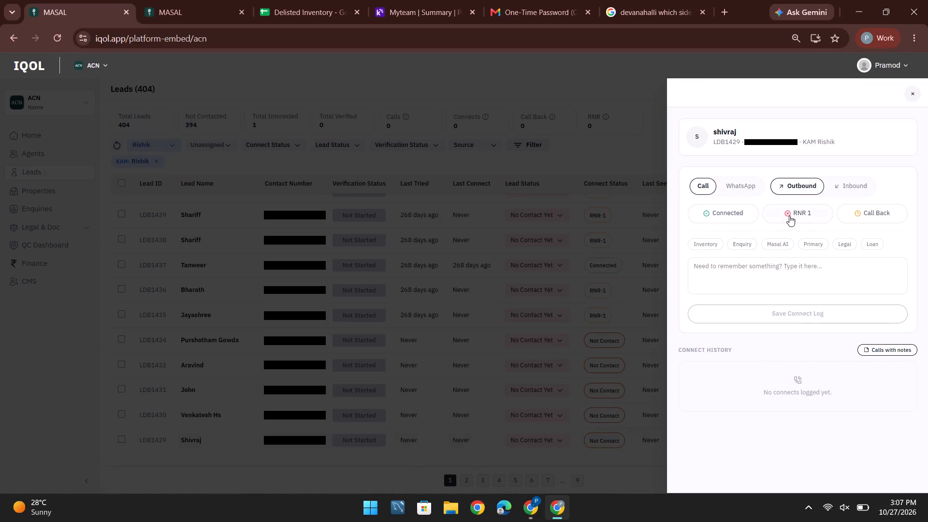
click(789, 216)
click(759, 269)
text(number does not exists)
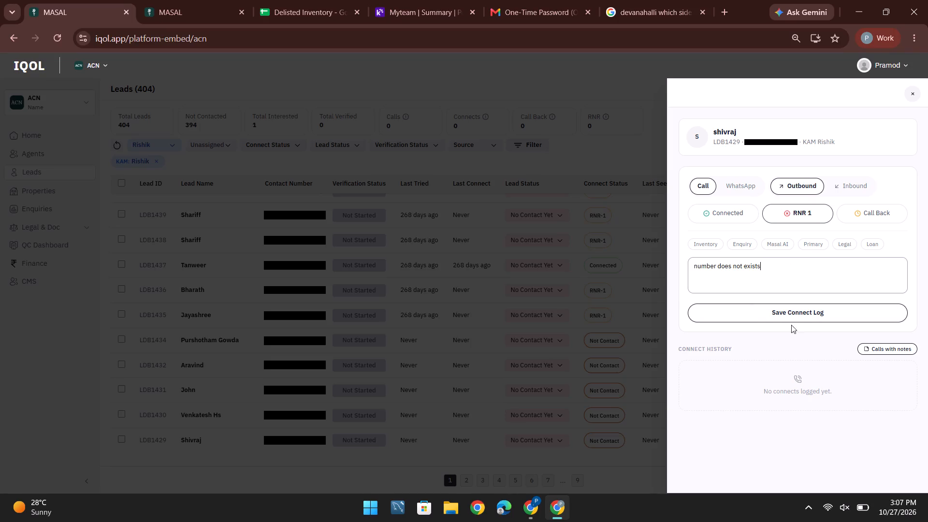
click(800, 310)
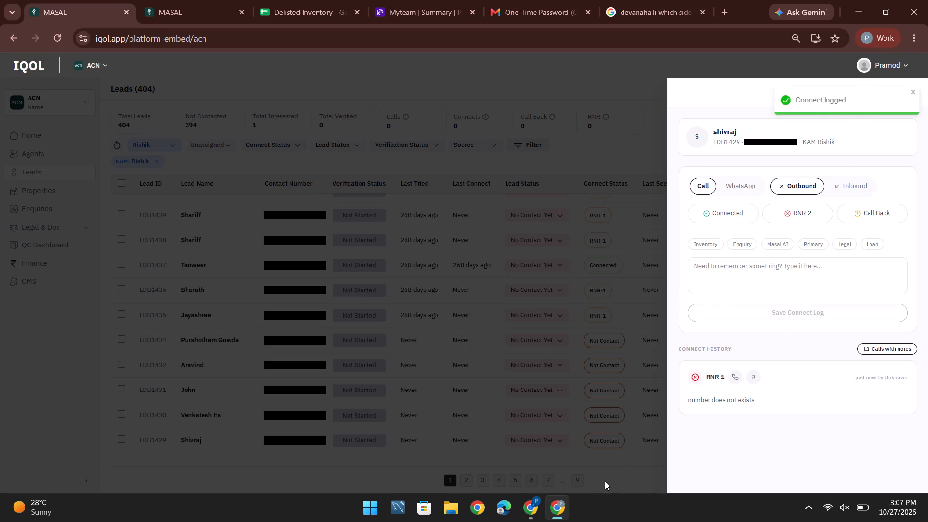
click(626, 473)
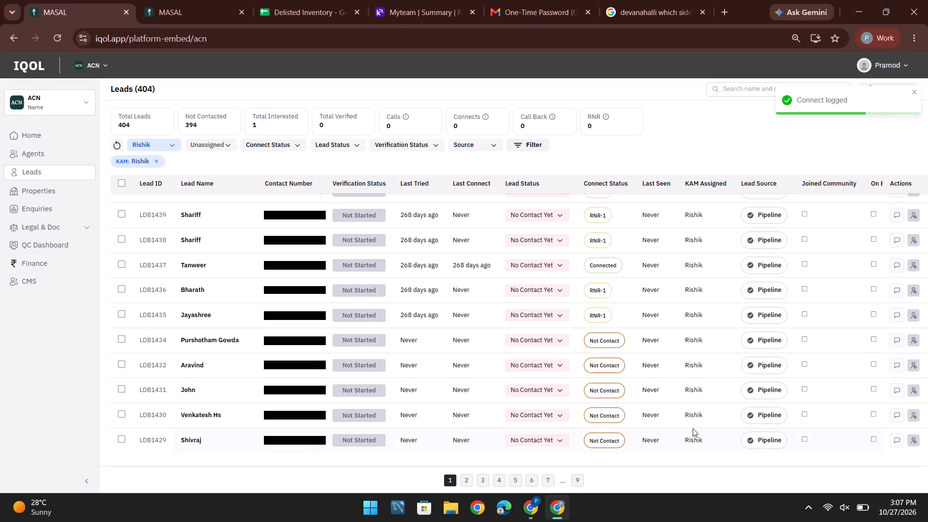
scroll(693, 428, up, 1)
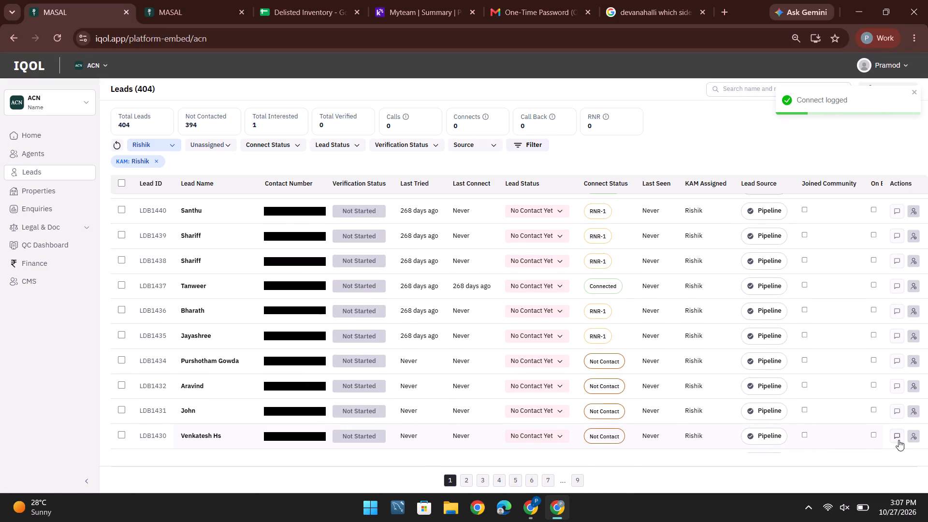
click(908, 438)
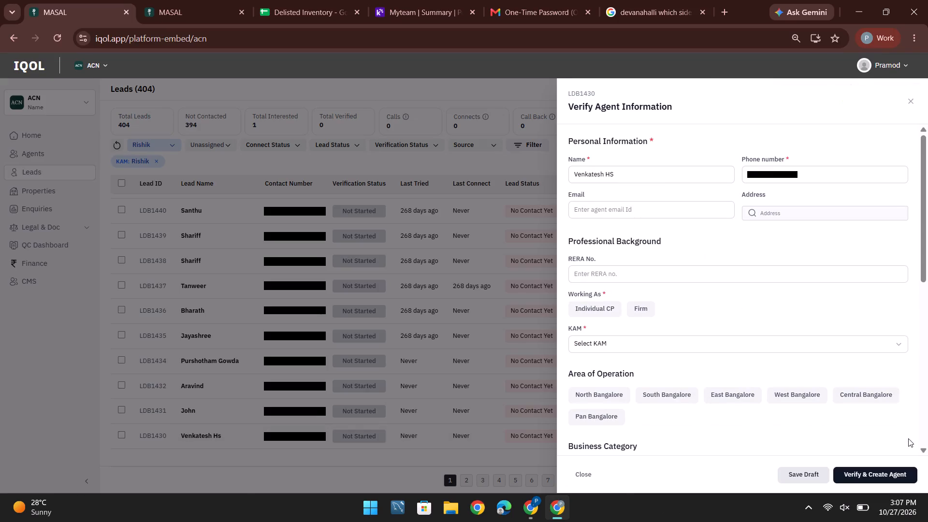
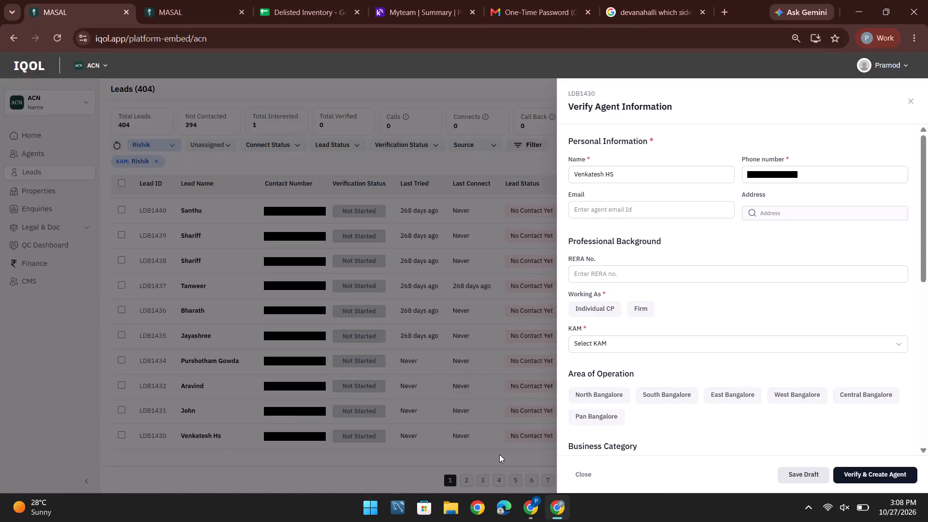
click(499, 454)
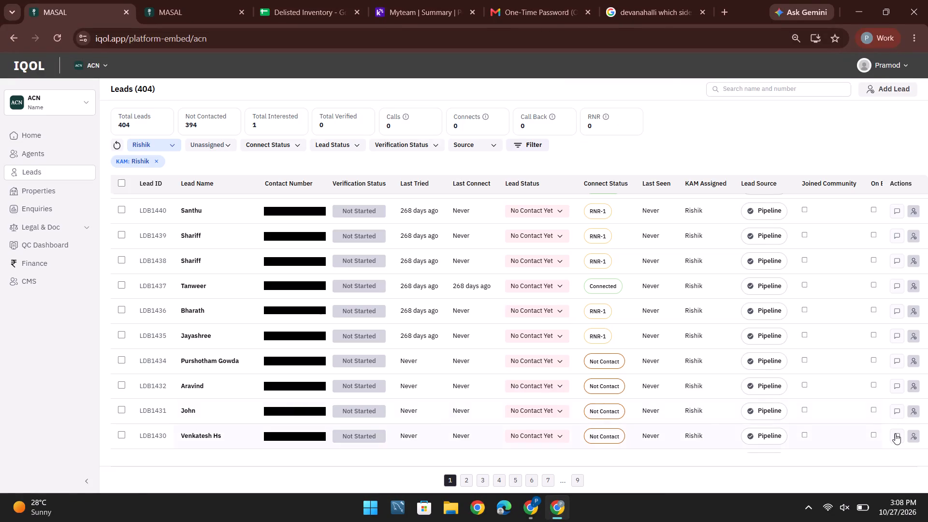
click(895, 434)
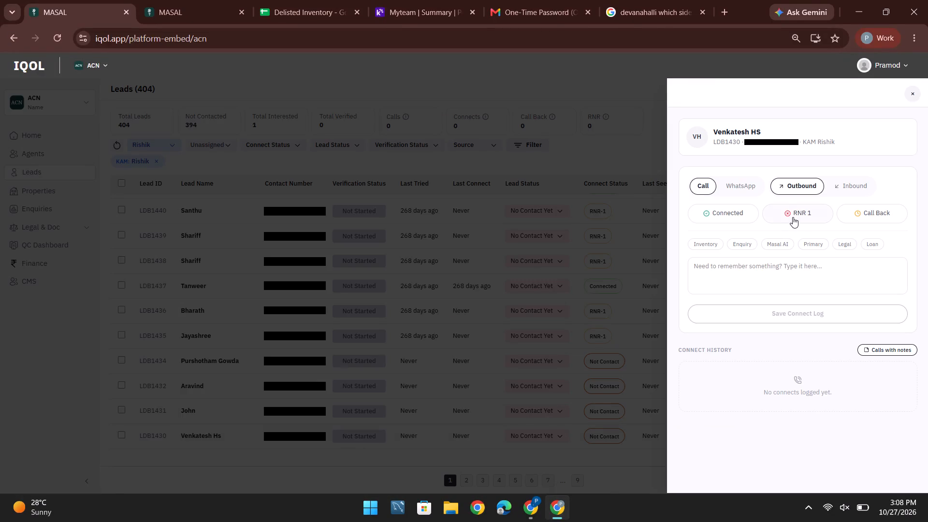
click(793, 217)
click(766, 275)
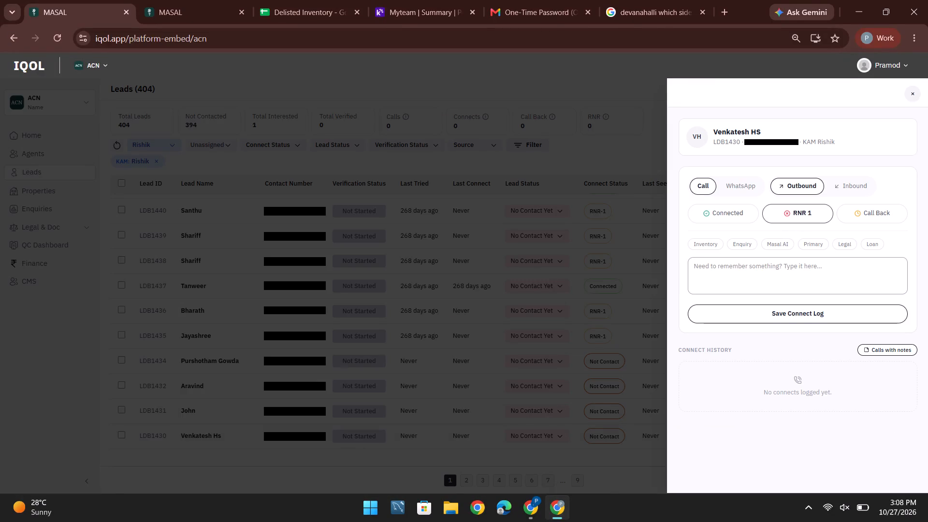
text(rnr)
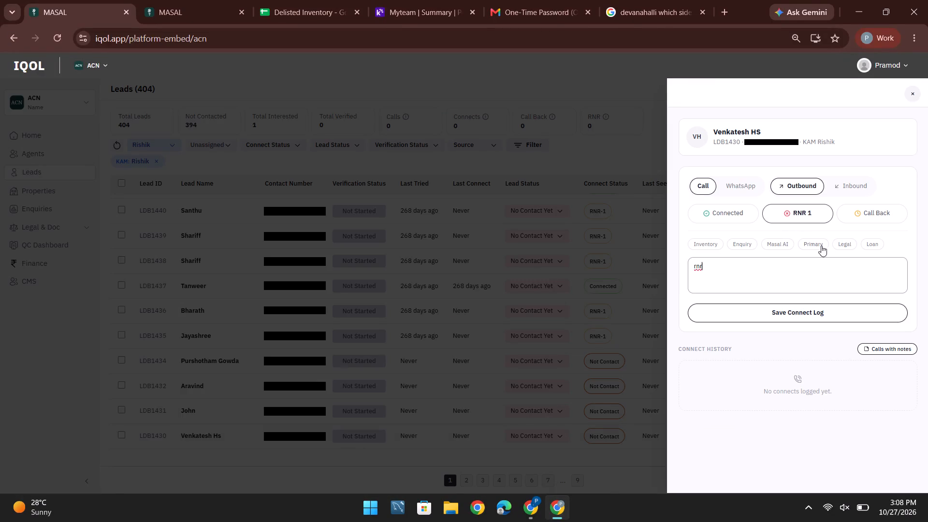
click(769, 317)
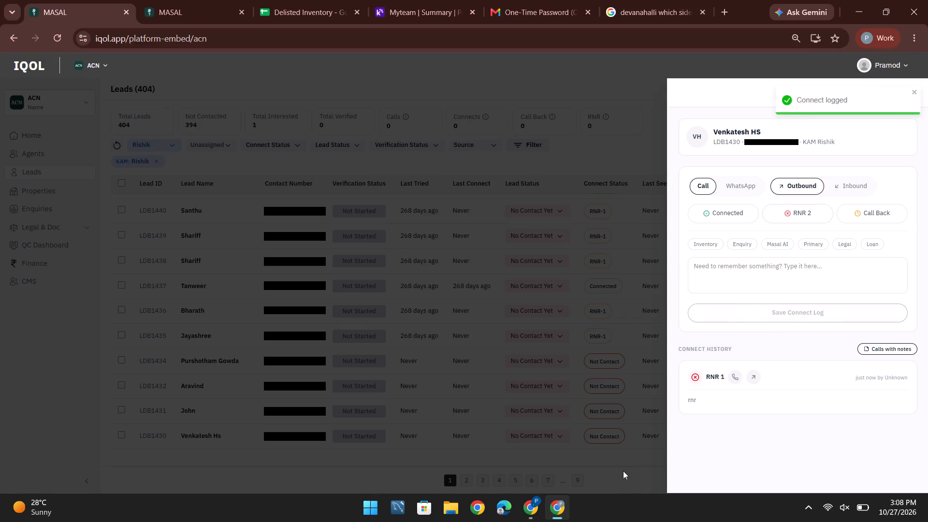
click(623, 471)
scroll(696, 428, up, 2)
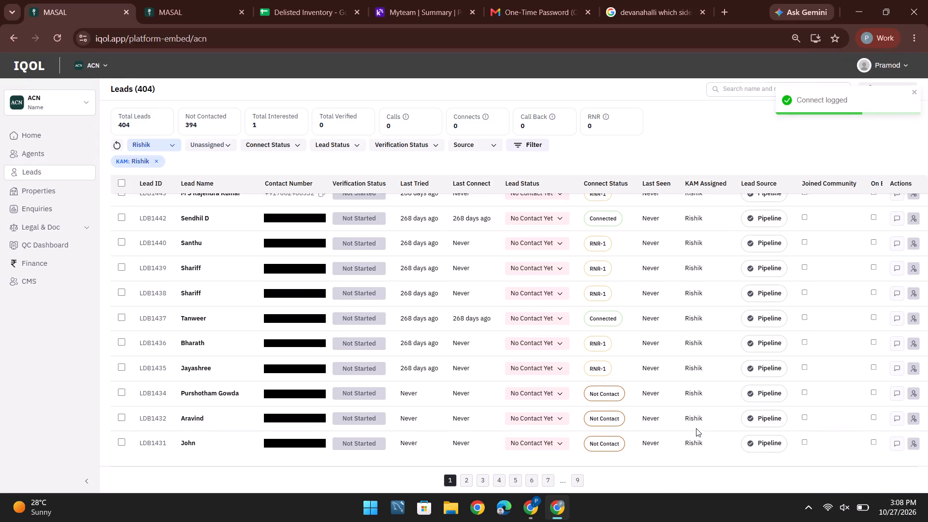
scroll(696, 428, up, 1)
click(894, 439)
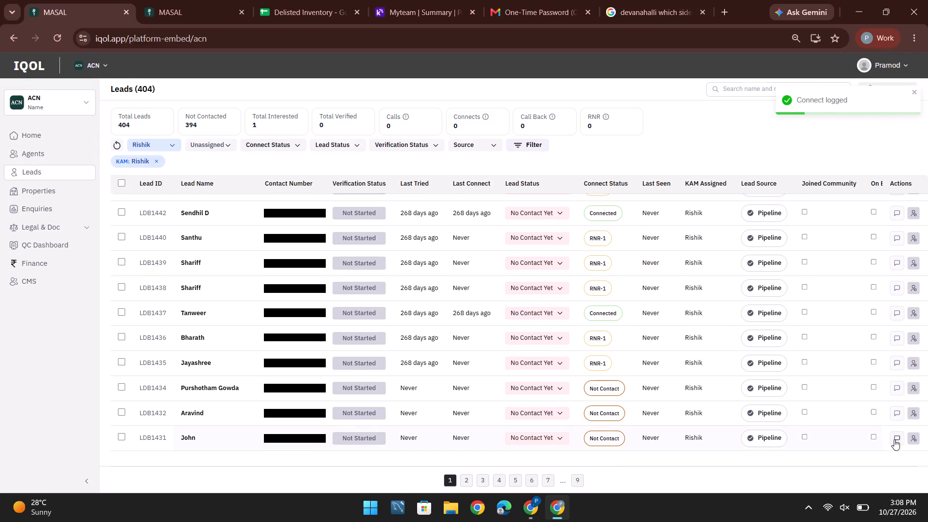
drag(741, 460, 642, 469)
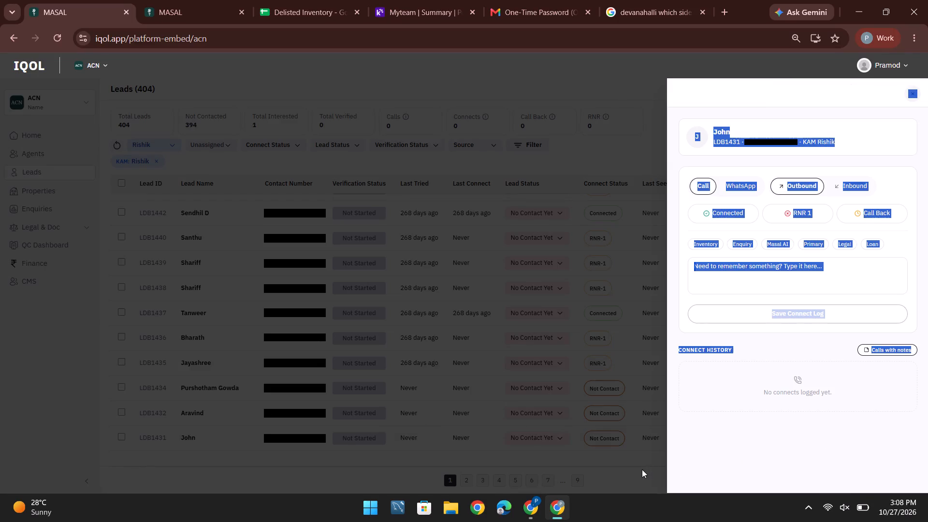
click(642, 469)
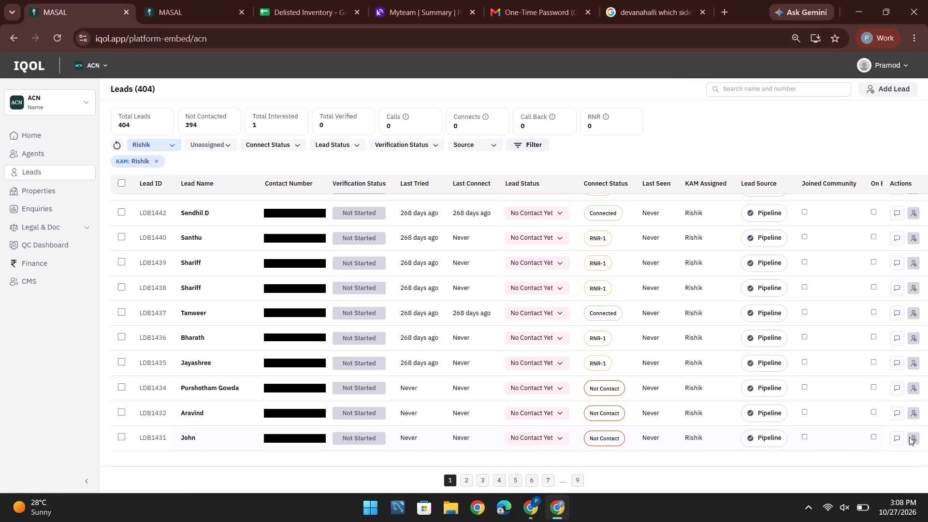
click(909, 437)
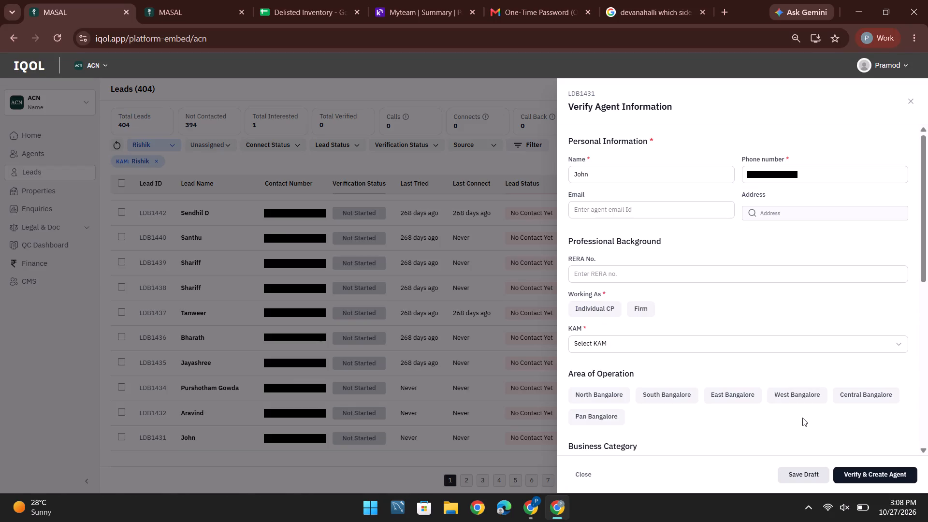
click(498, 454)
scroll(548, 424, down, 1)
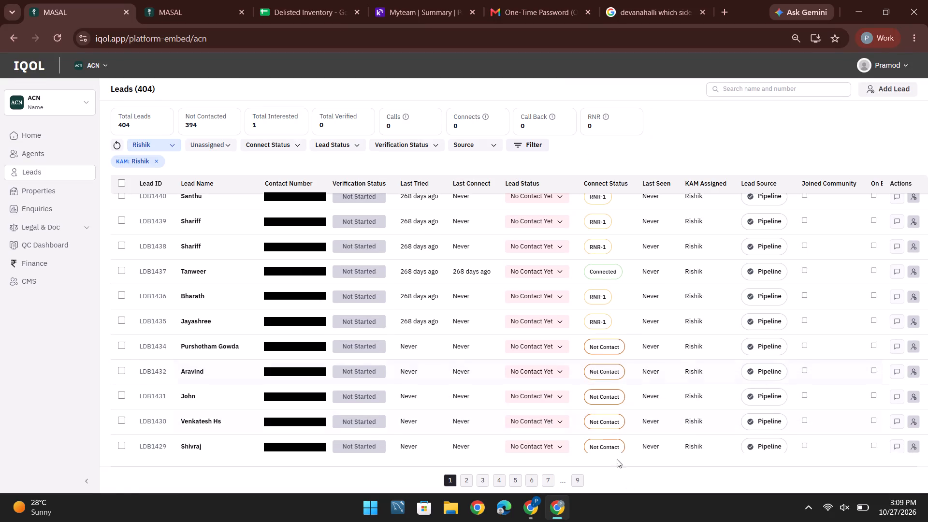
click(914, 420)
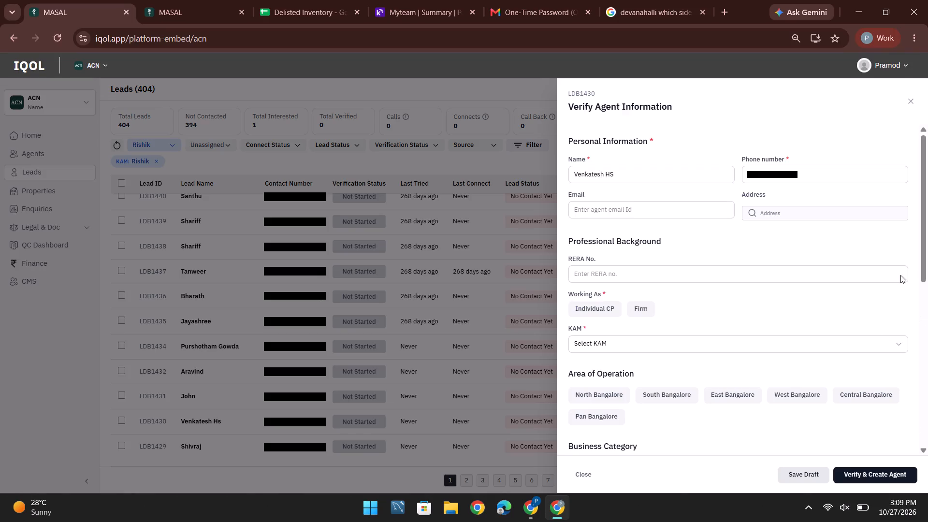
click(910, 104)
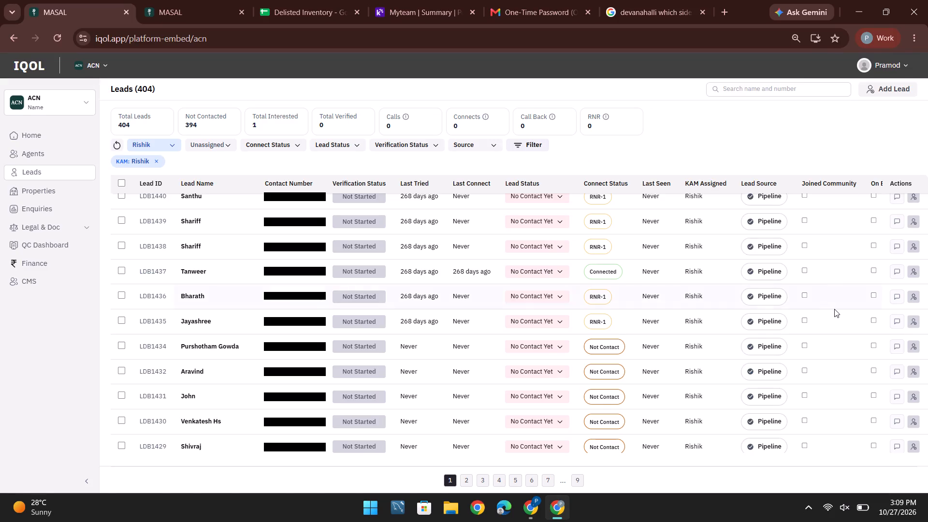
scroll(834, 309, up, 1)
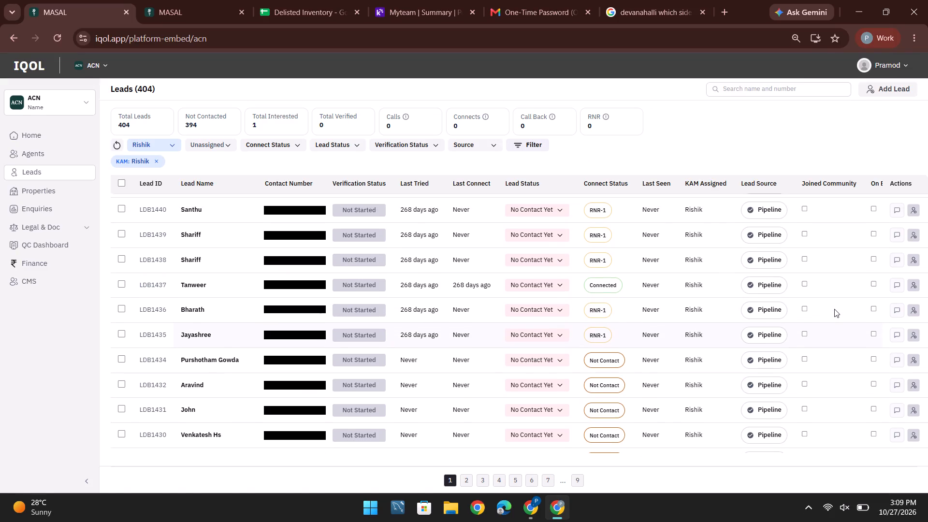
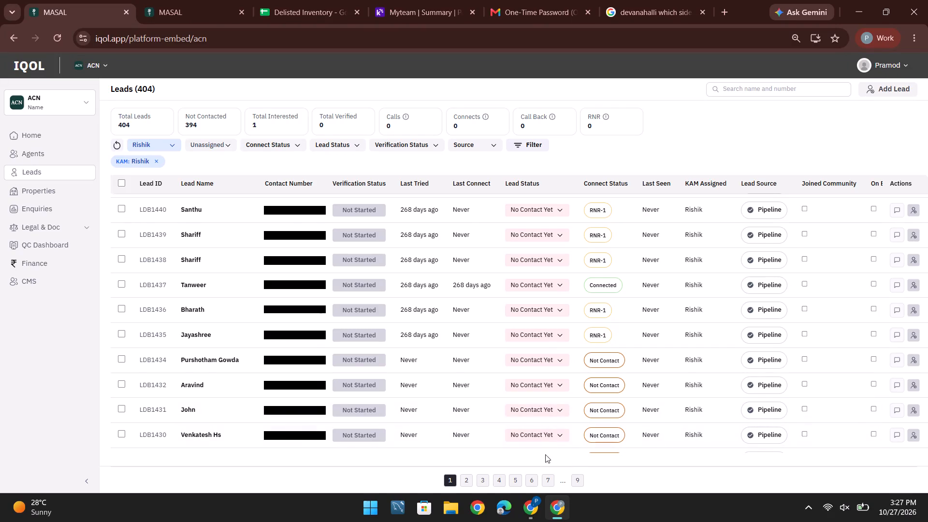
click(552, 435)
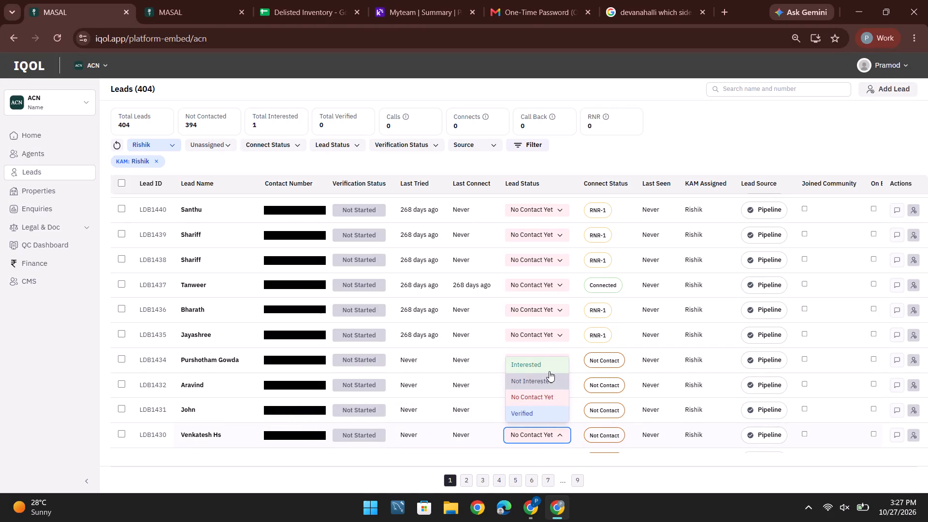
click(549, 371)
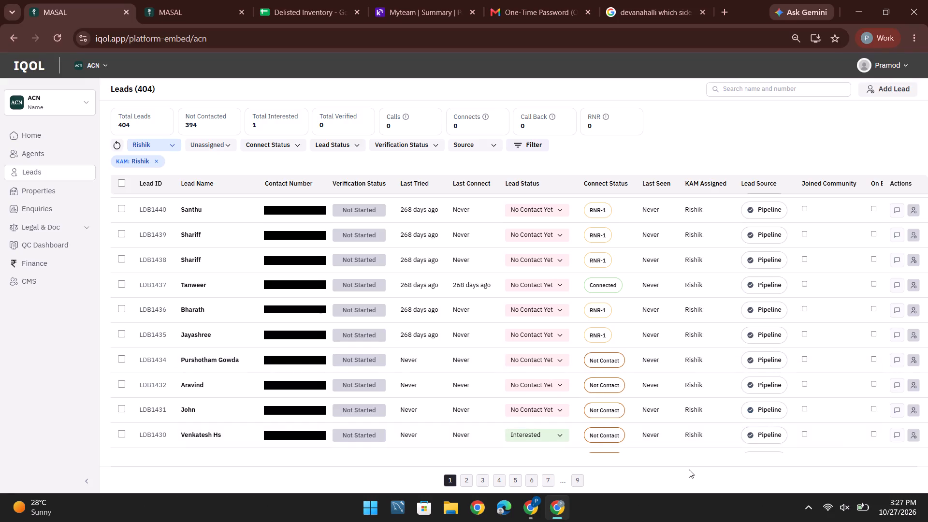
click(912, 437)
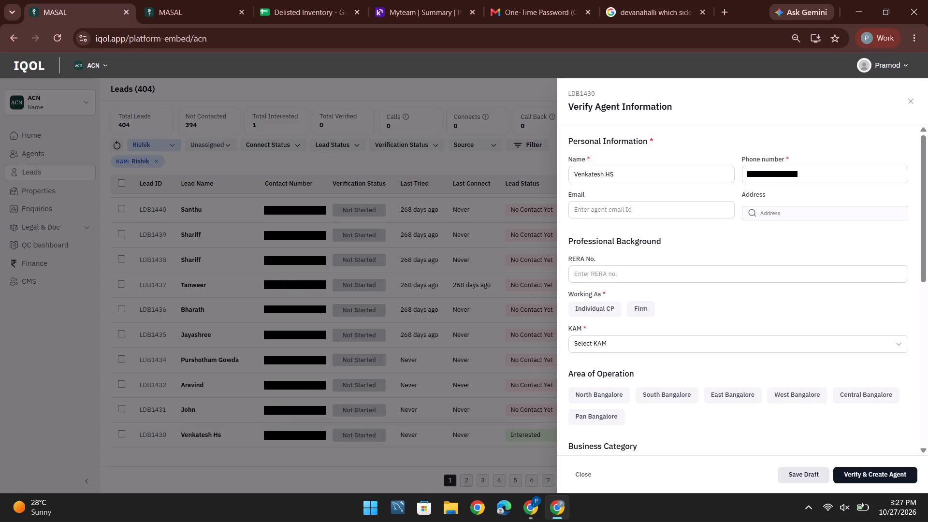
click(635, 172)
key(BackSpace)
key(BackSpace)
key(BackSpace)
key(BackSpace)
key(BackSpace)
key(BackSpace)
key(BackSpace)
key(BackSpace)
key(BackSpace)
key(BackSpace)
key(BackSpace)
key(BackSpace)
key(BackSpace)
key(BackSpace)
key(BackSpace)
key(BackSpace)
key(BackSpace)
key(BackSpace)
key(BackSpace)
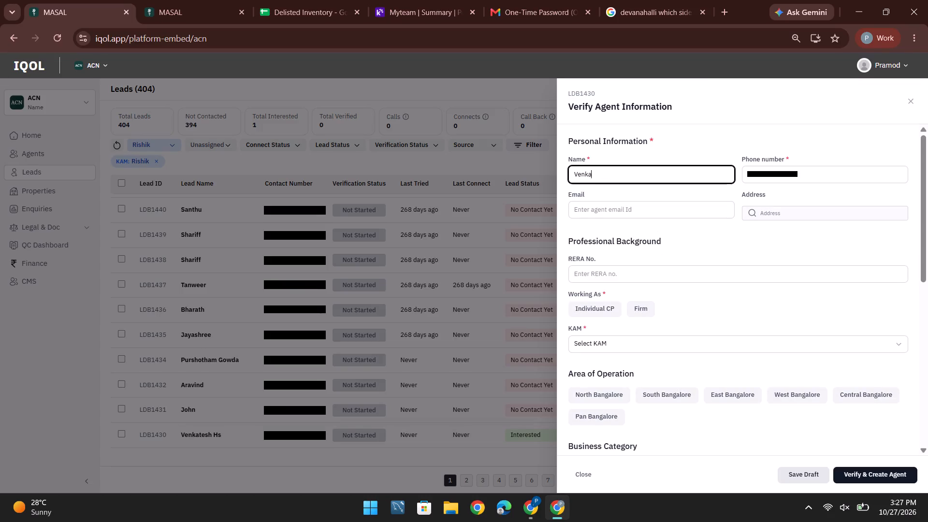
text(manjun)
text(ath)
Set the agent as working as Individual CP and assign Pramod as the KAM.
click(579, 309)
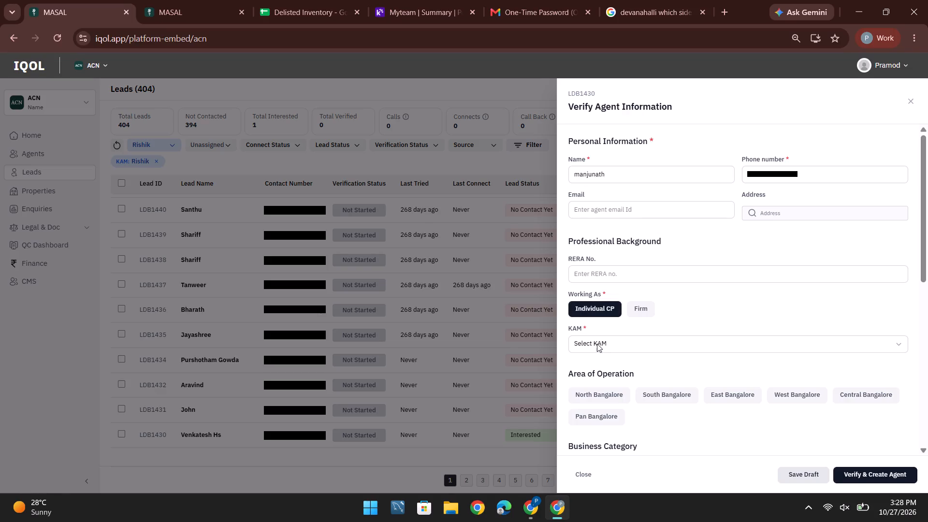
click(597, 344)
scroll(654, 290, down, 2)
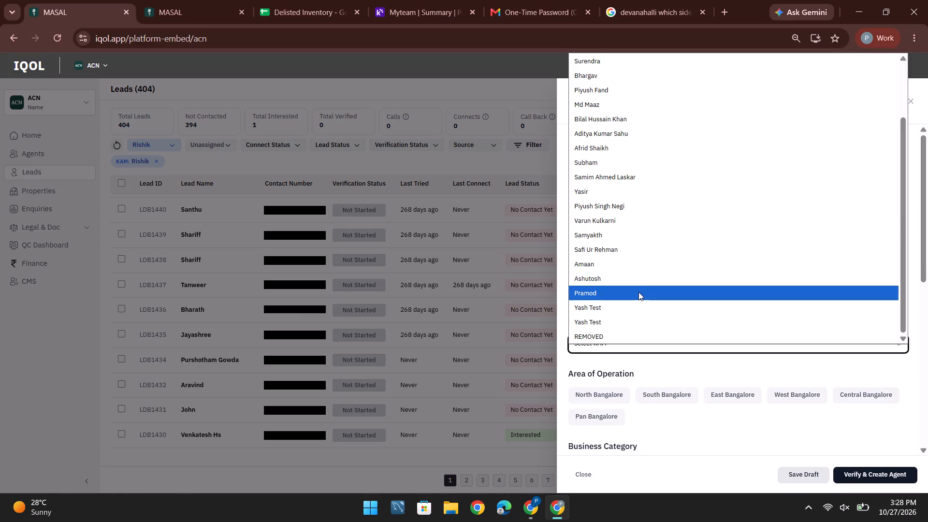
click(631, 292)
Choose East Bangalore as the only area of operation and Resale as the business category.
scroll(651, 416, down, 1)
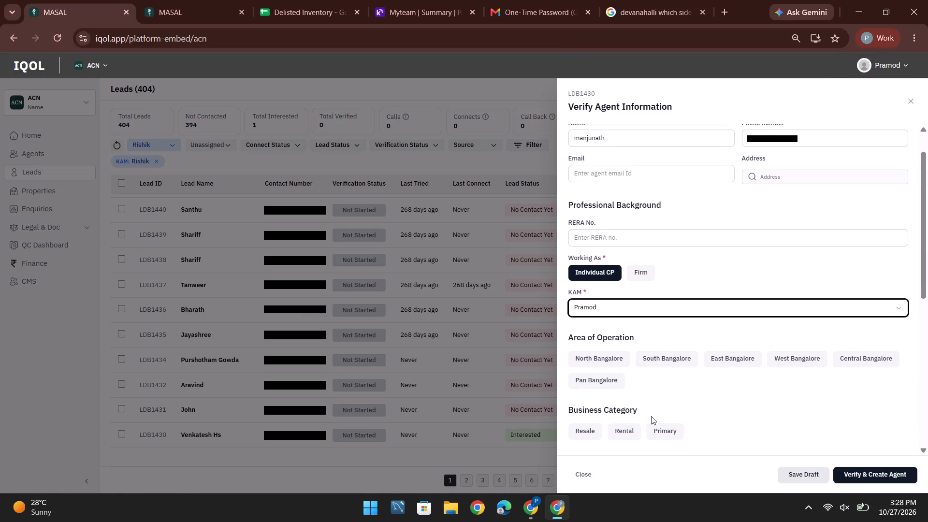
scroll(651, 416, down, 1)
click(621, 360)
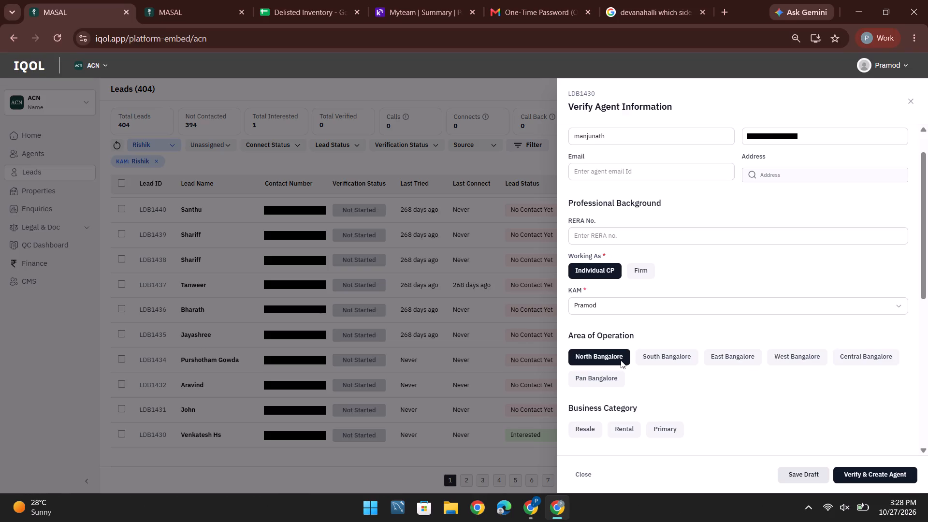
click(718, 358)
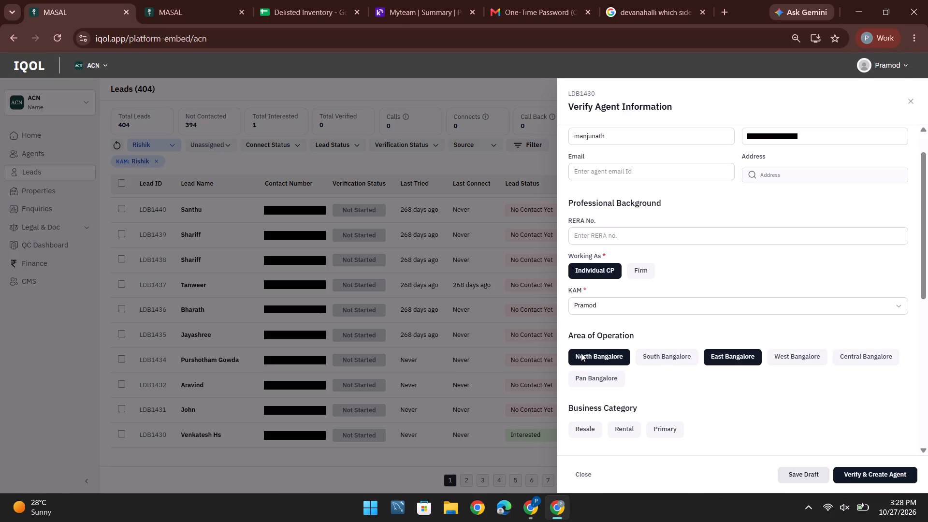
click(581, 353)
scroll(667, 414, down, 1)
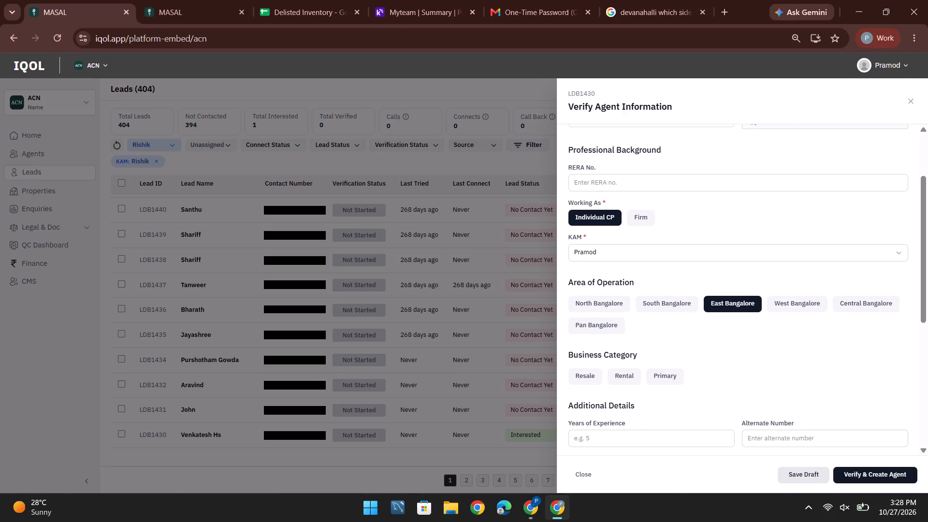
click(579, 380)
Select Kannada as the agent's language and enter the bio "deals only in plot".
scroll(679, 409, down, 2)
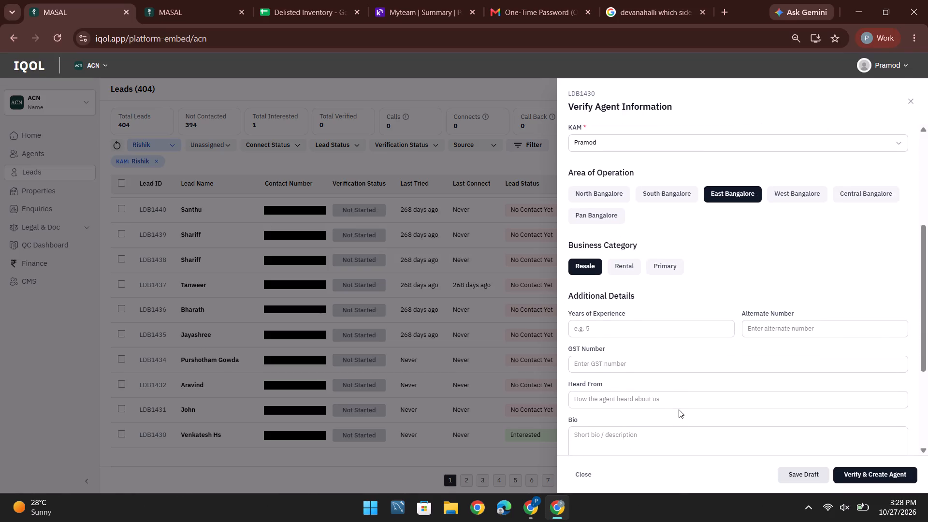
scroll(623, 416, down, 2)
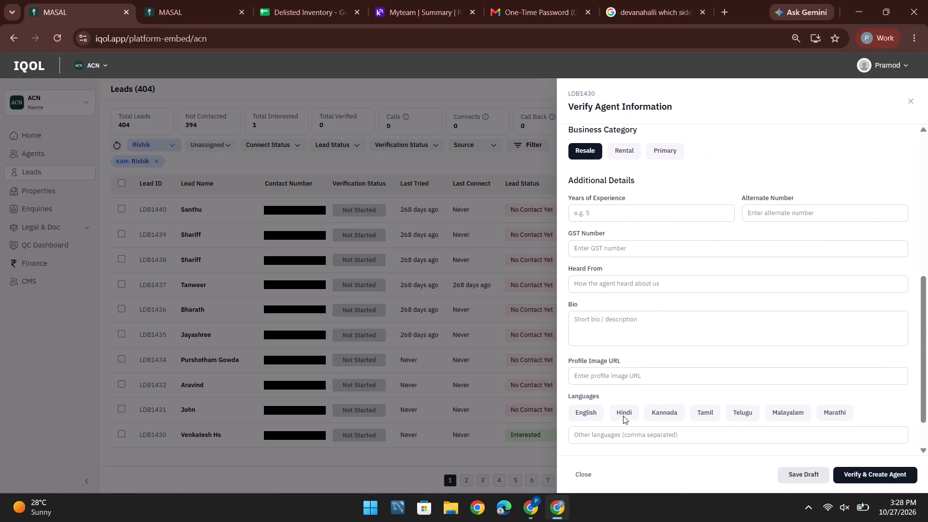
click(658, 415)
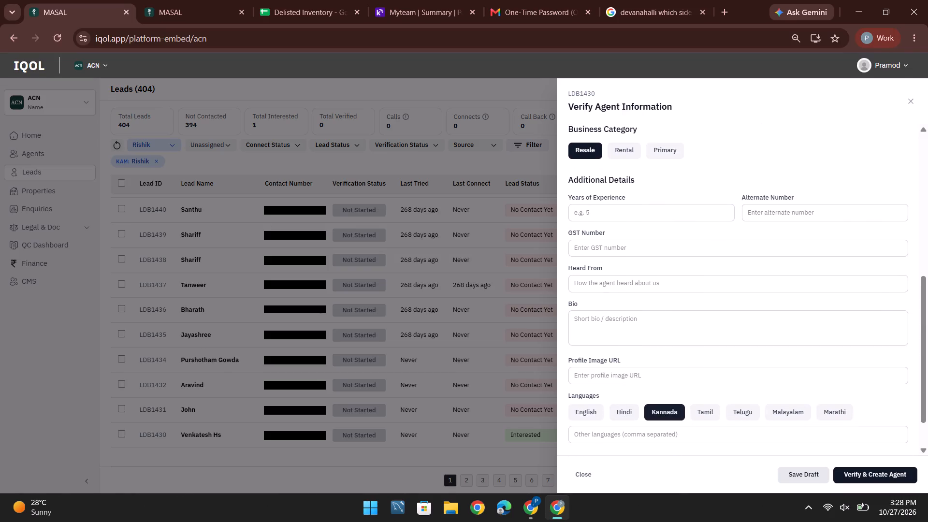
click(654, 327)
text(deals only in plot)
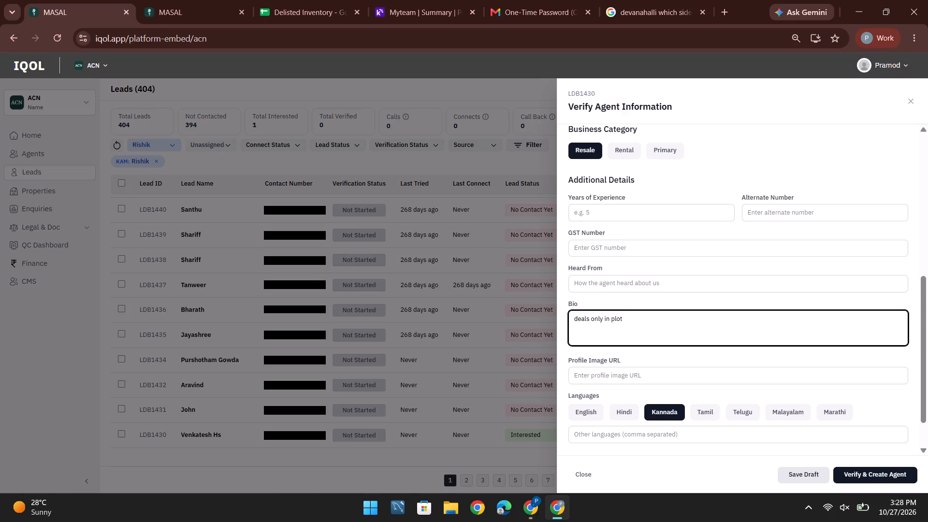
scroll(695, 359, down, 2)
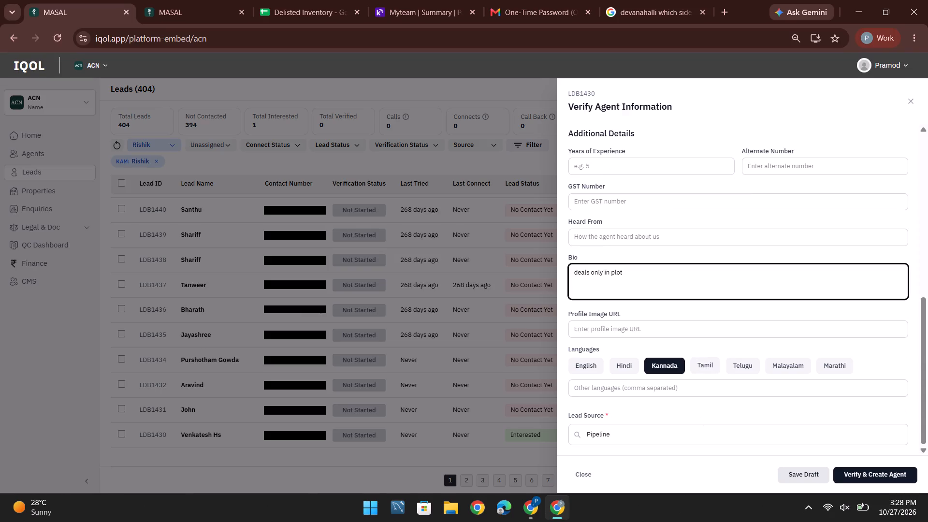
click(848, 471)
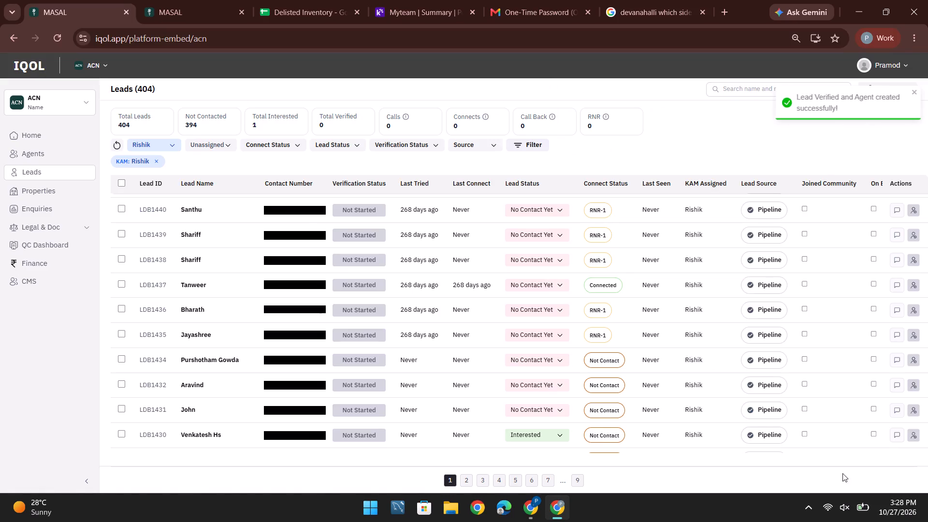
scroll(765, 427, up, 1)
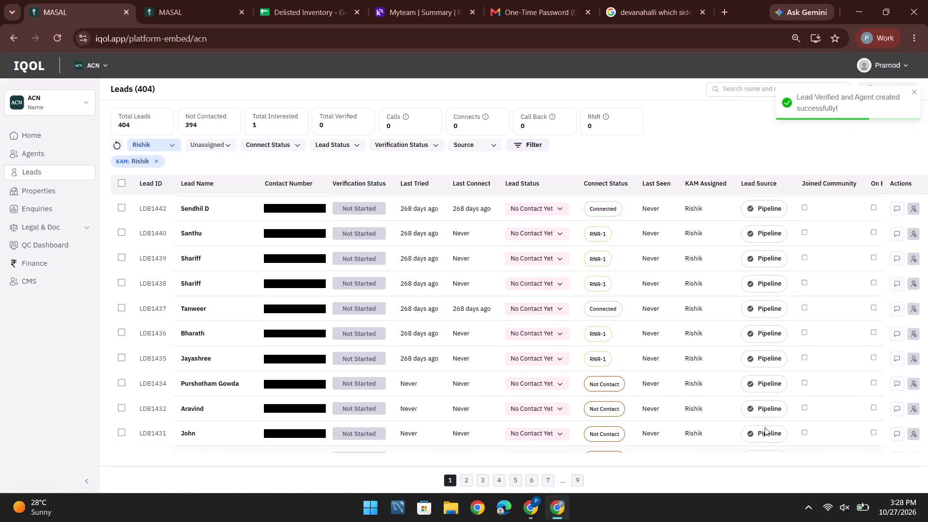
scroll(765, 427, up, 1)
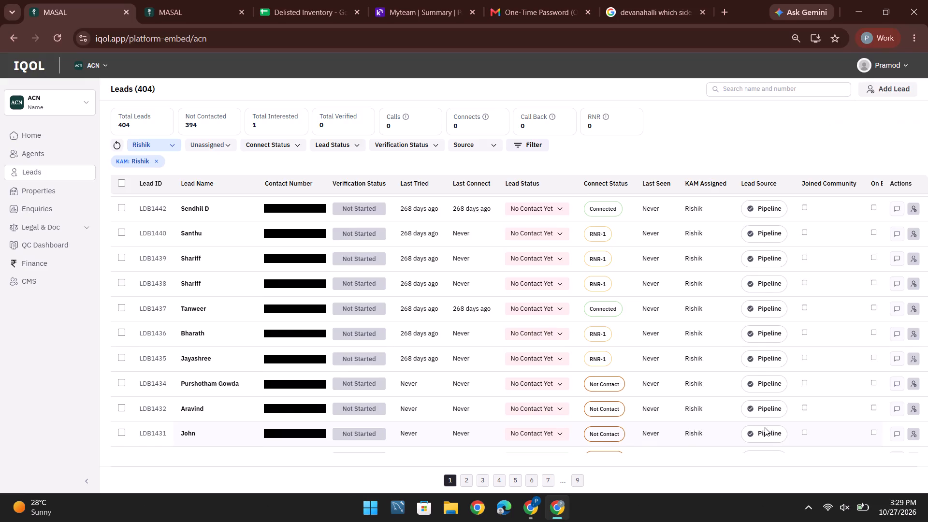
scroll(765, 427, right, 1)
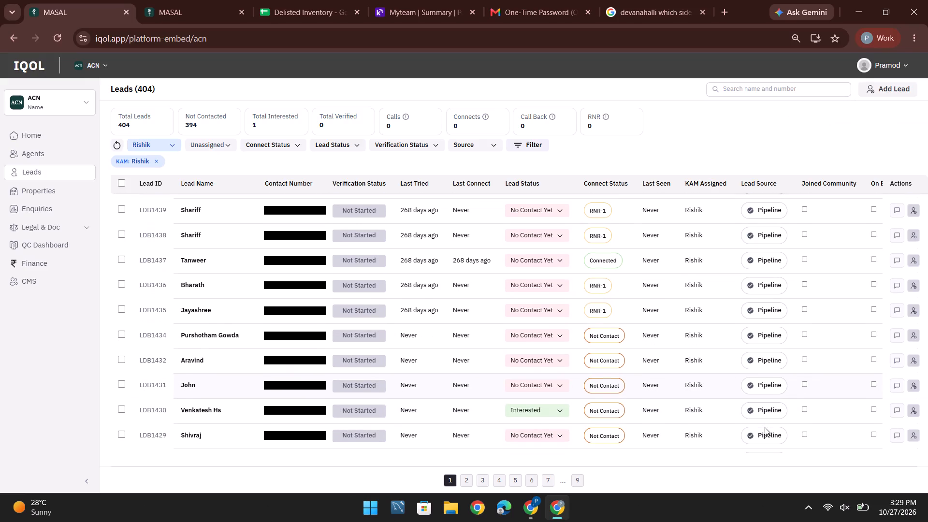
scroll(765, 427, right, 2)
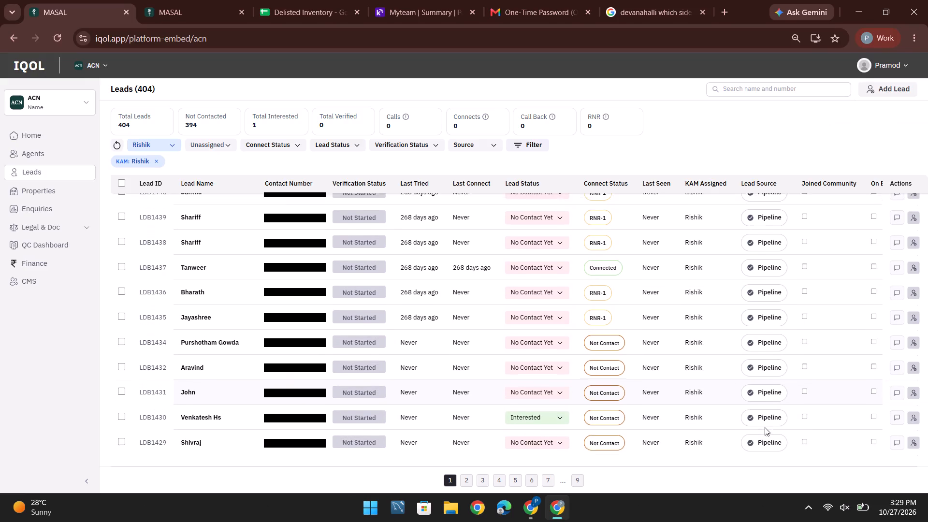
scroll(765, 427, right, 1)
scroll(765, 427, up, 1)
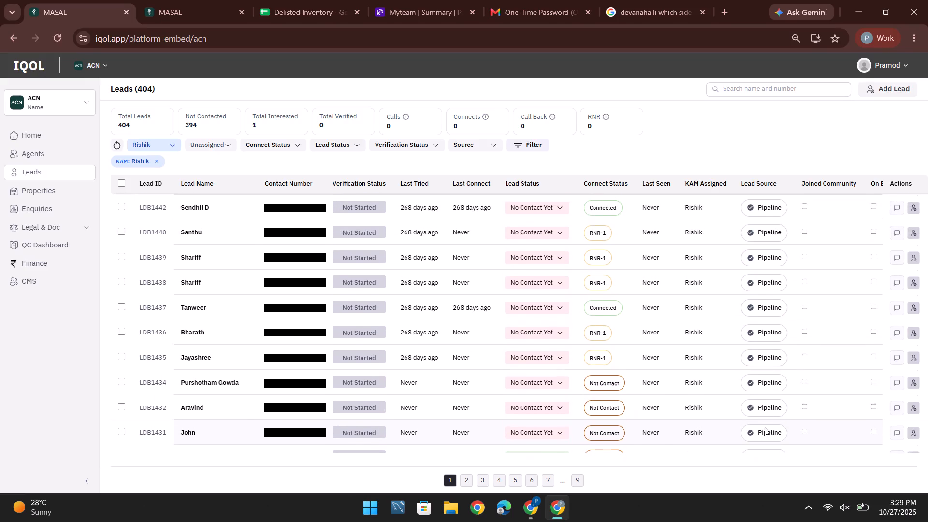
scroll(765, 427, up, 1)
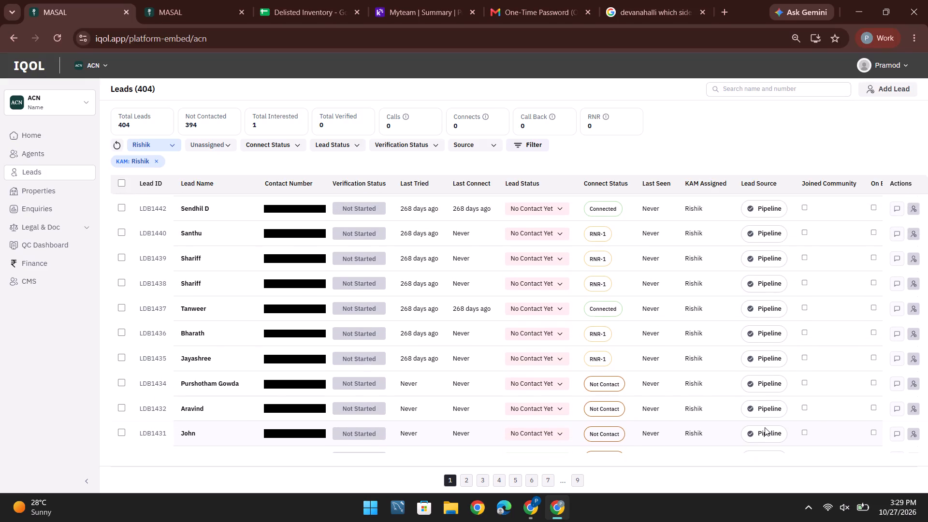
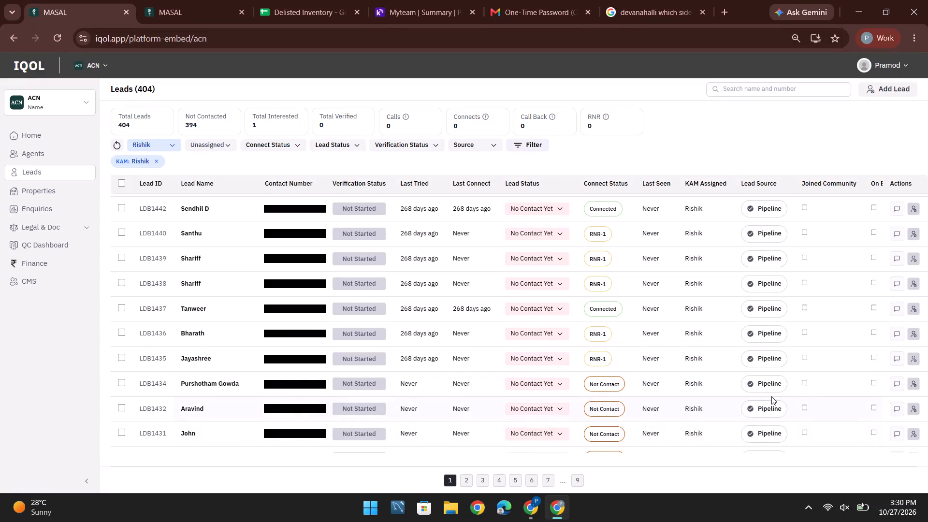
scroll(771, 396, up, 1)
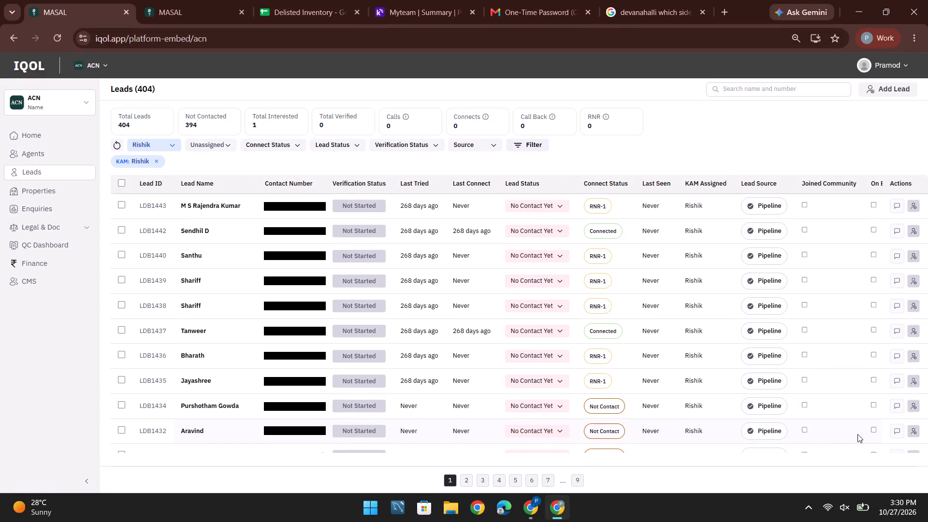
click(897, 434)
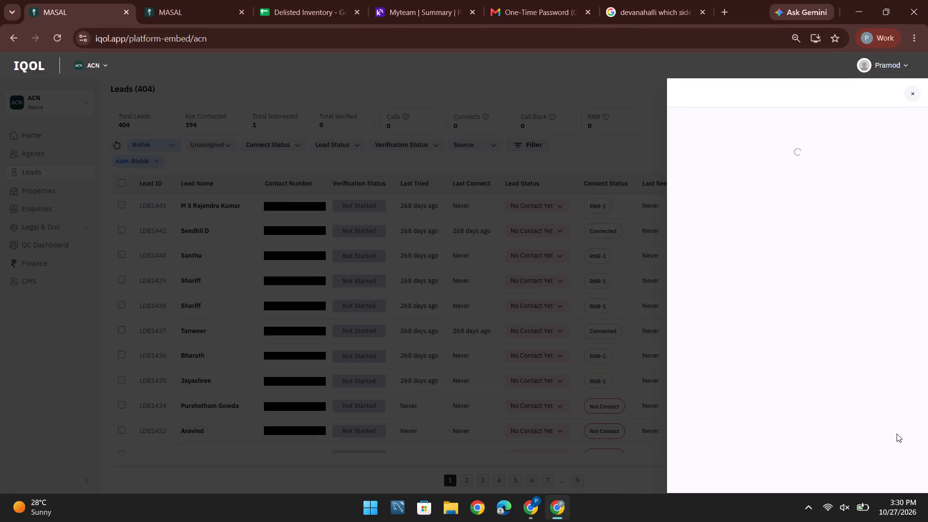
click(647, 472)
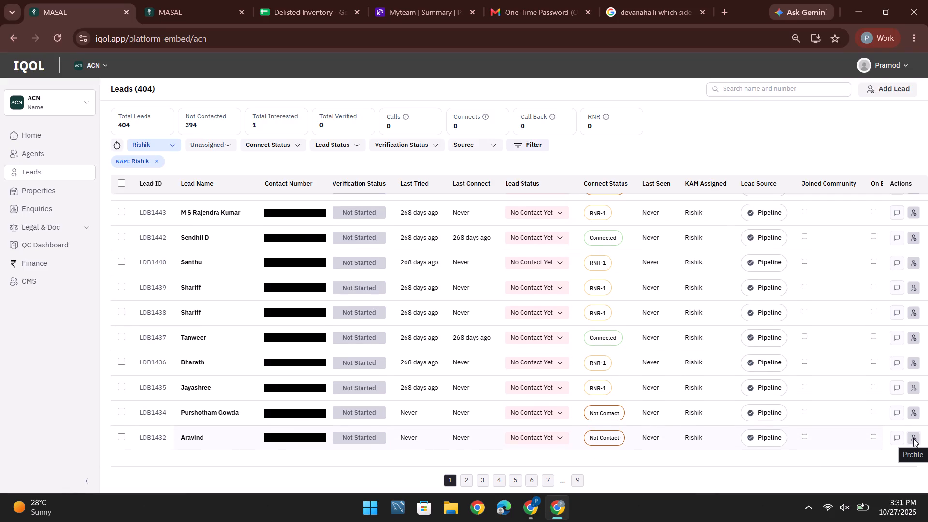
click(913, 438)
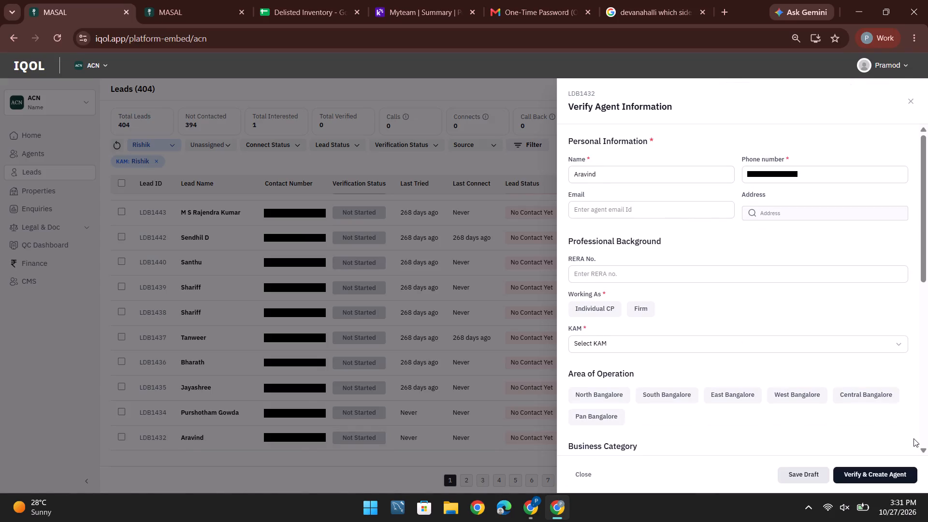
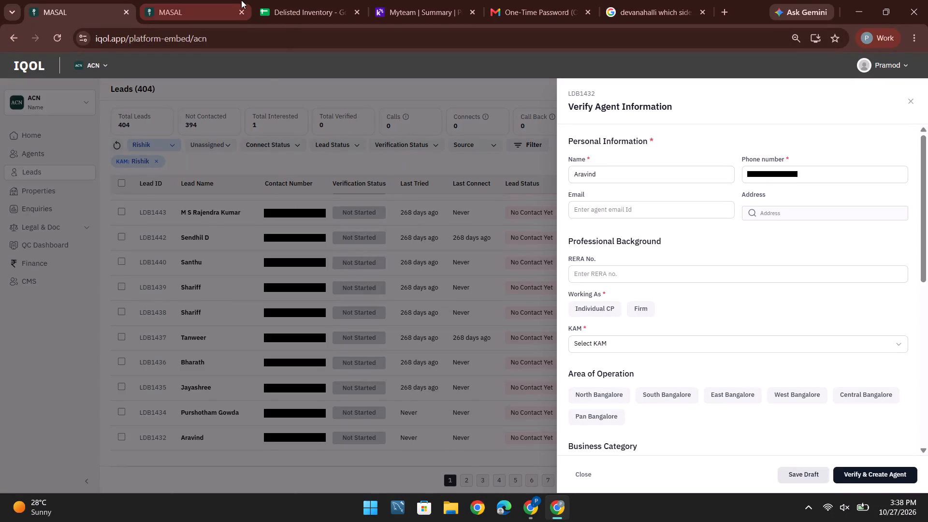
Switch to the other MASAL browser tab and open the ACN Leads list there.
click(174, 14)
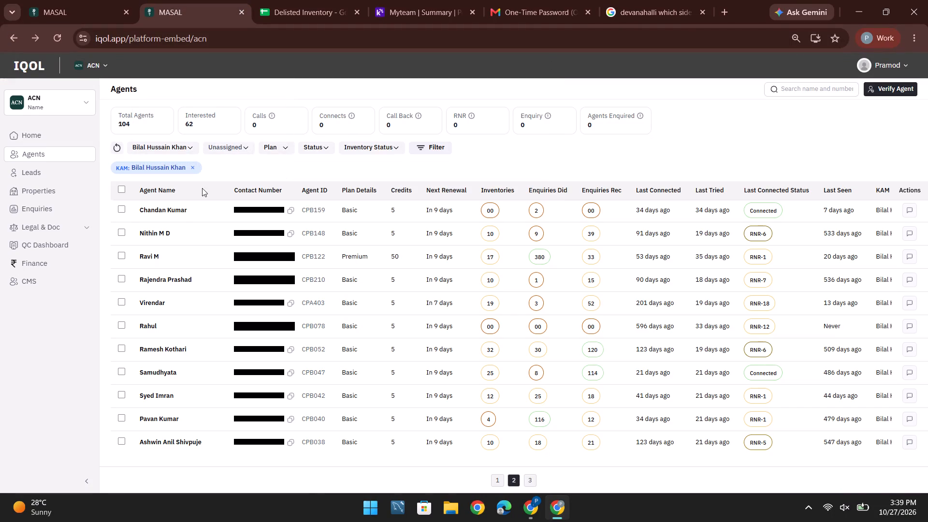
click(73, 170)
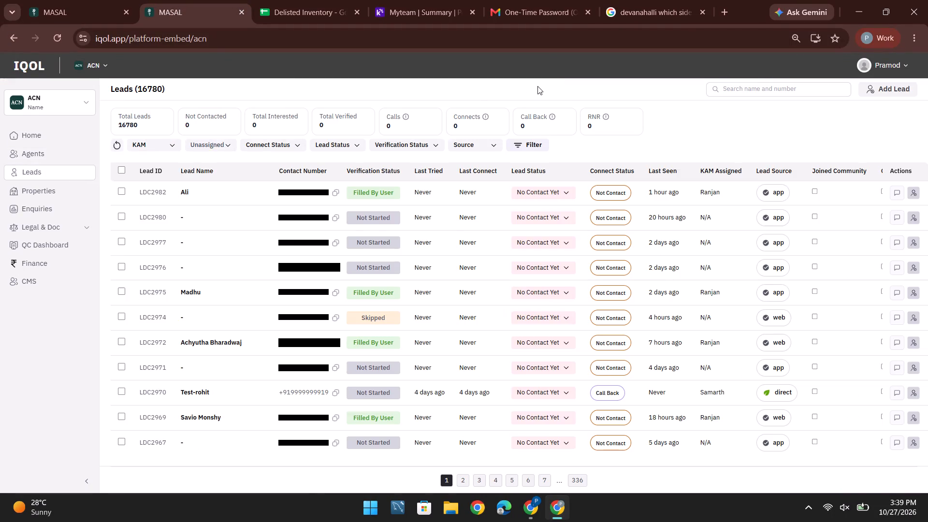
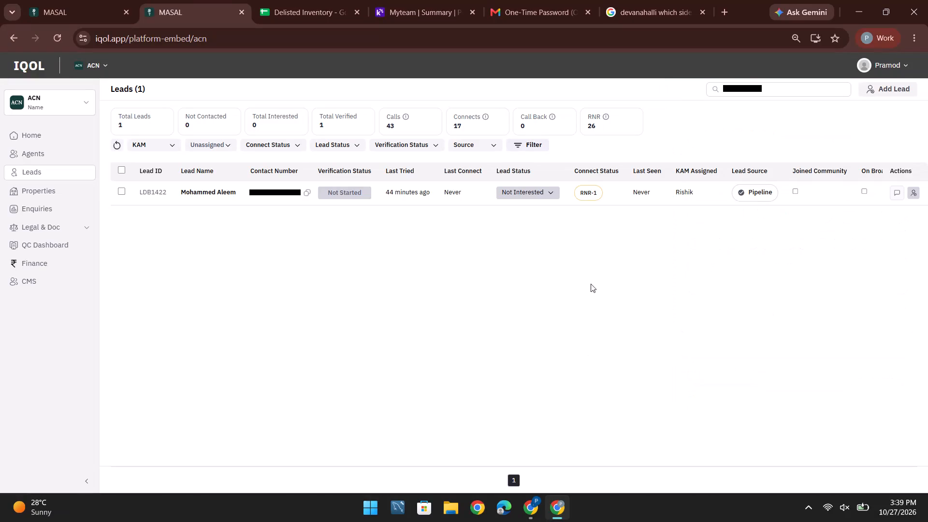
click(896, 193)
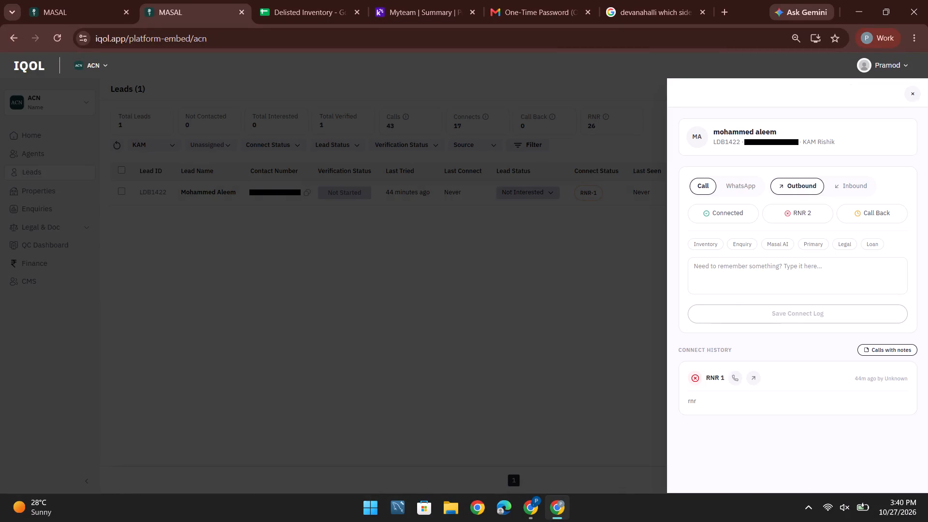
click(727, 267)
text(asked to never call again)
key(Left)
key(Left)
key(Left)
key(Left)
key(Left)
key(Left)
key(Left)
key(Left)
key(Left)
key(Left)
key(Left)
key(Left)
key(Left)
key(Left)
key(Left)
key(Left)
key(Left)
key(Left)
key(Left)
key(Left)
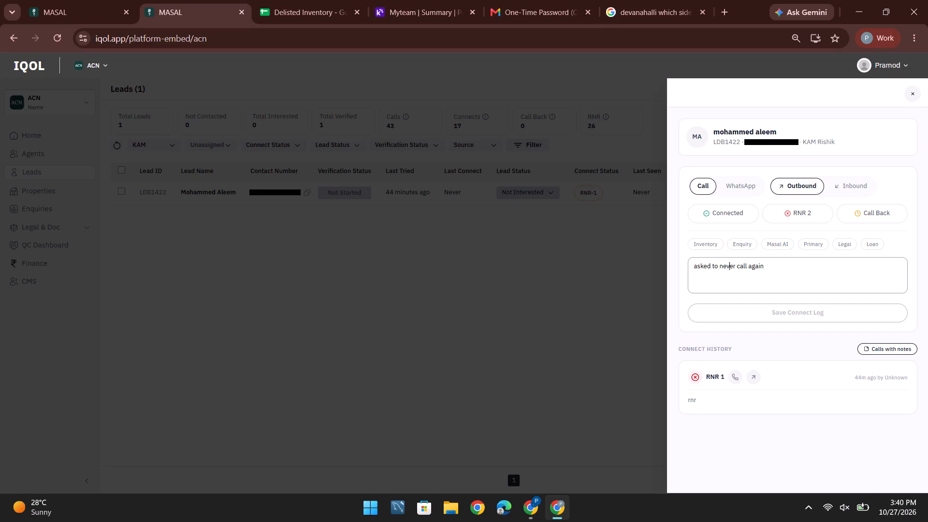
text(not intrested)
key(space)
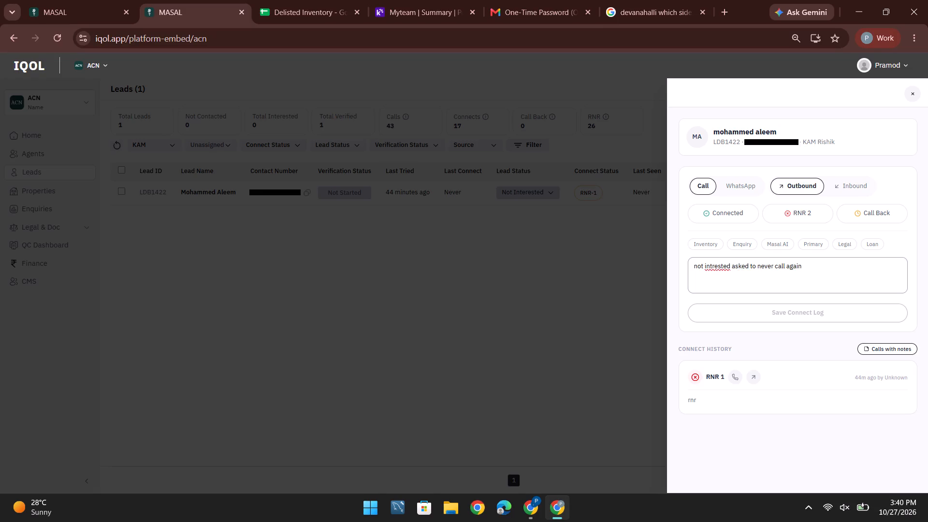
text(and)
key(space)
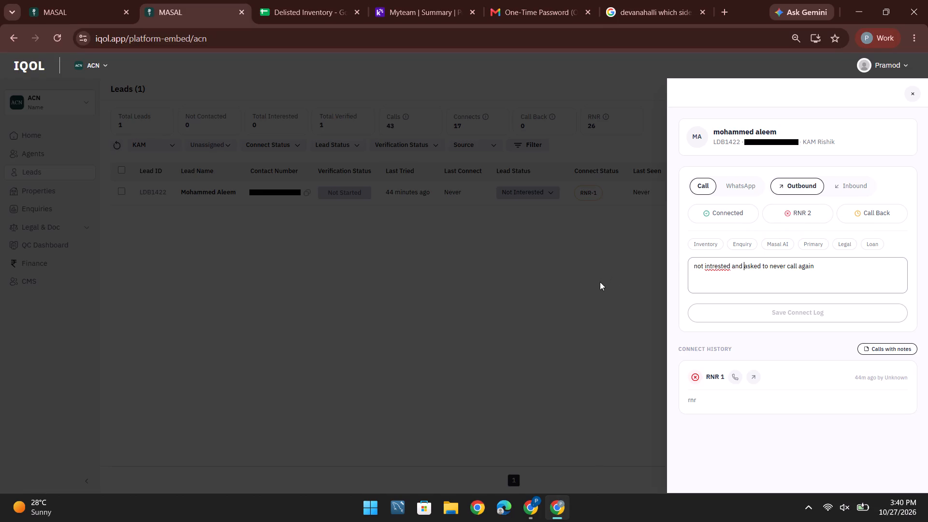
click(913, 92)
click(891, 193)
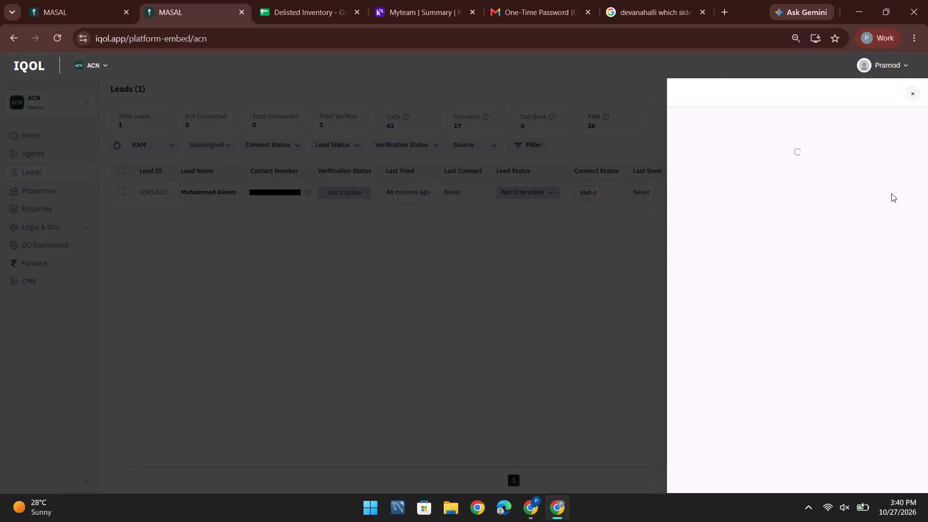
click(759, 265)
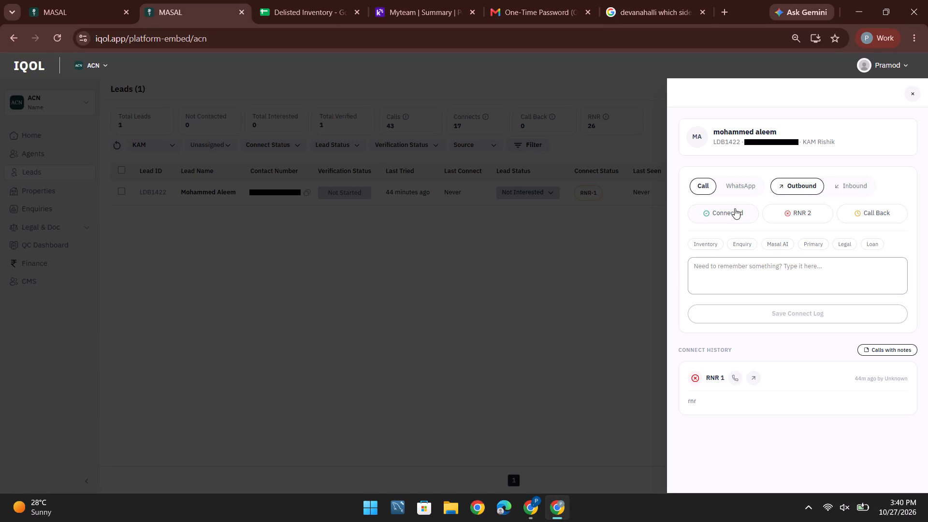
click(735, 208)
click(715, 269)
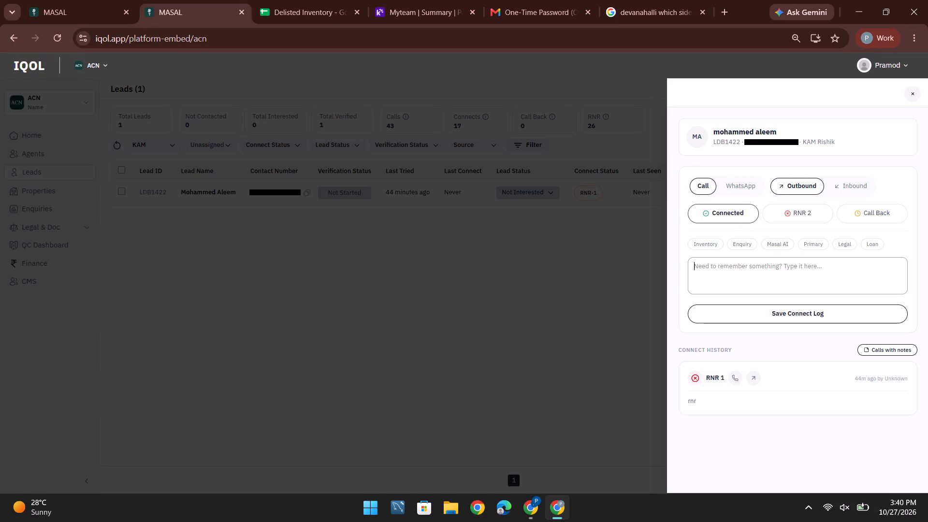
text(not intrested and asked)
key(space)
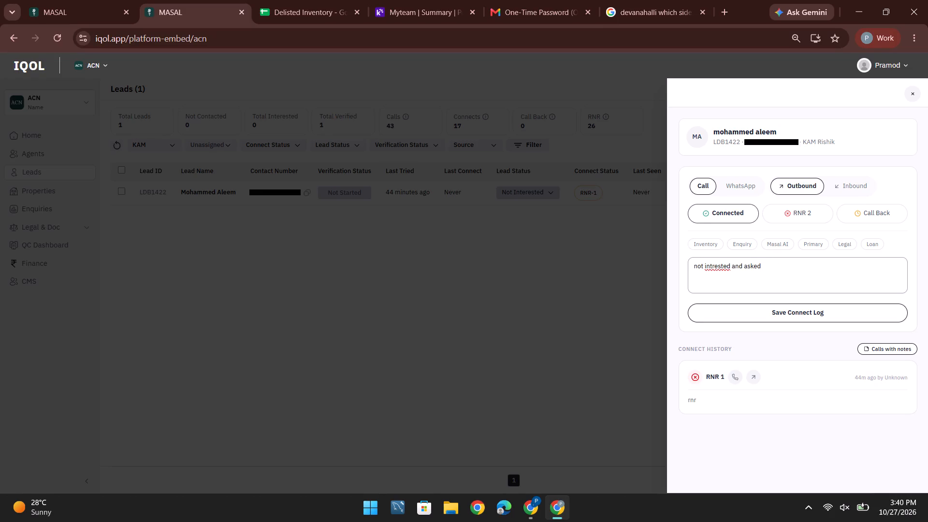
text(to never call again)
click(797, 310)
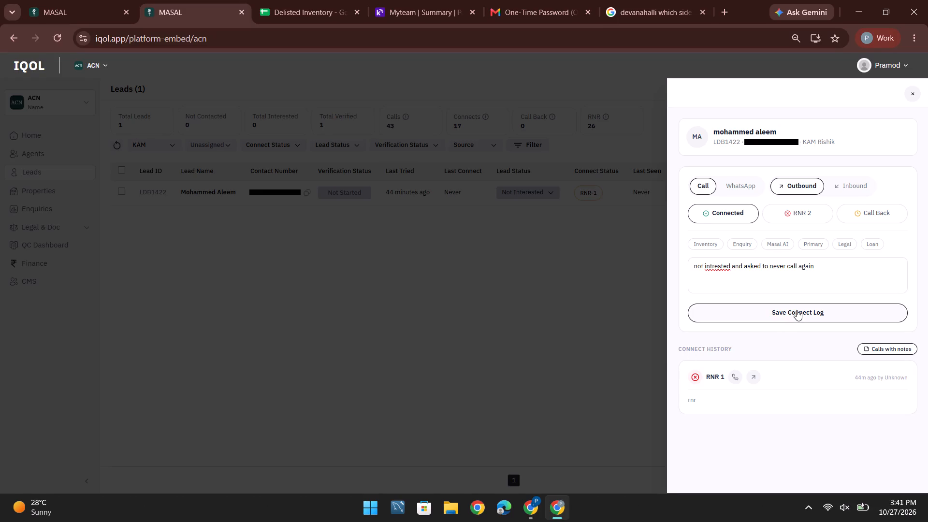
click(600, 438)
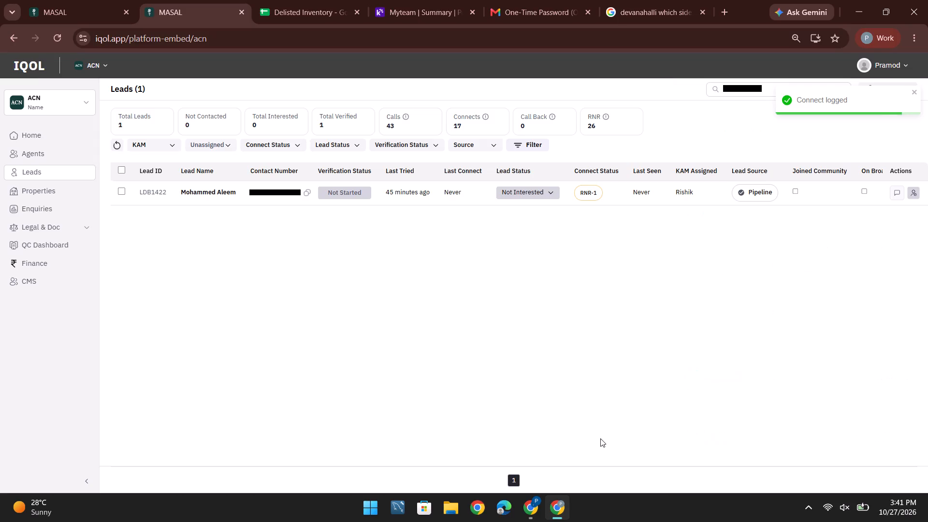
click(75, 5)
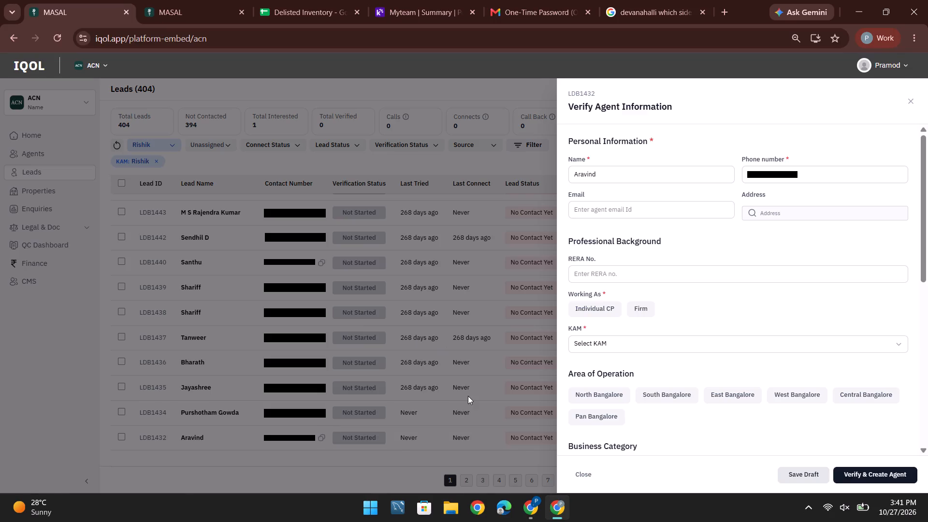
click(493, 464)
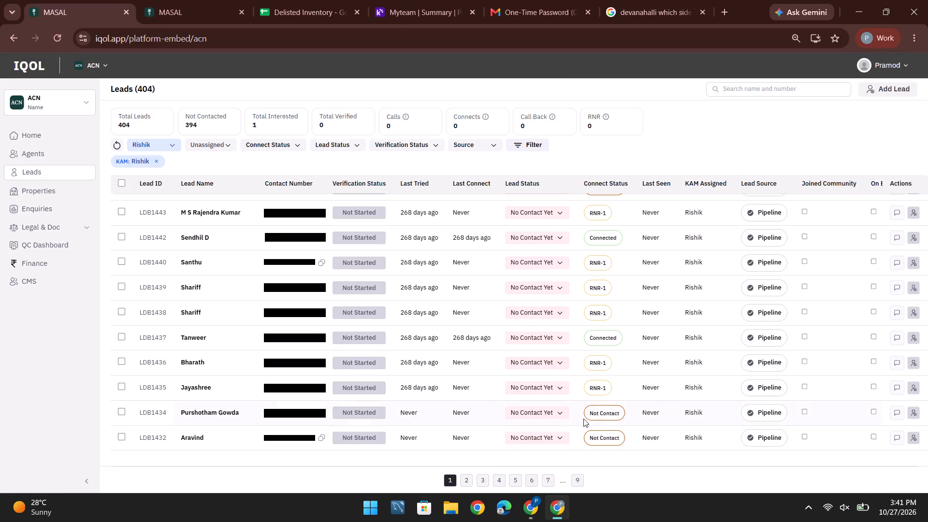
scroll(583, 419, up, 1)
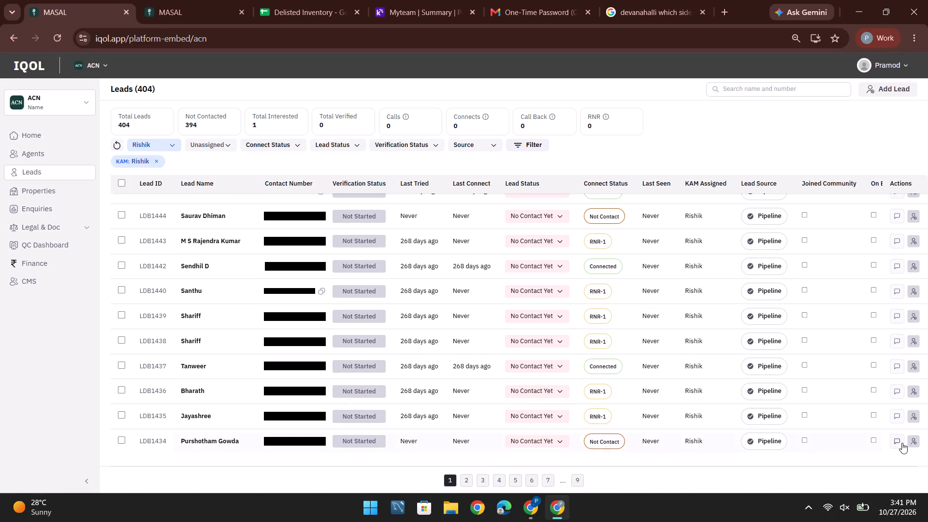
click(901, 443)
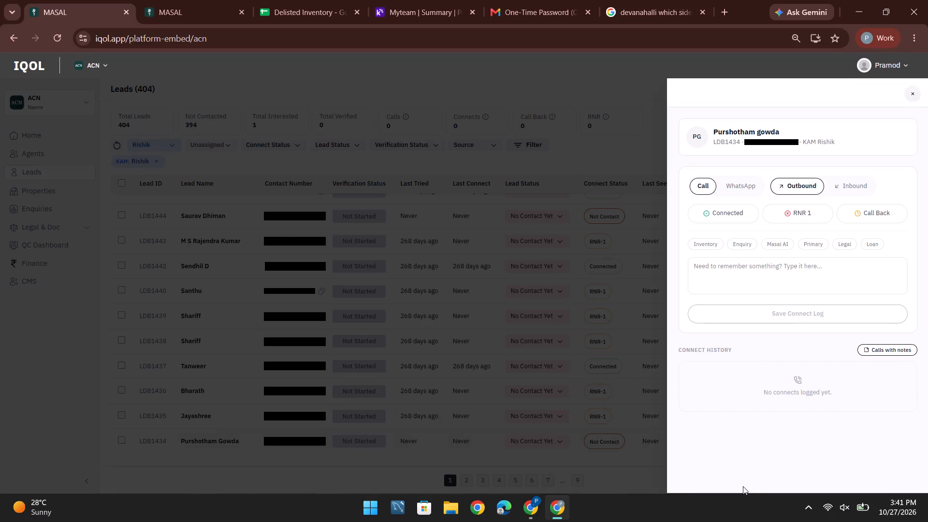
click(626, 474)
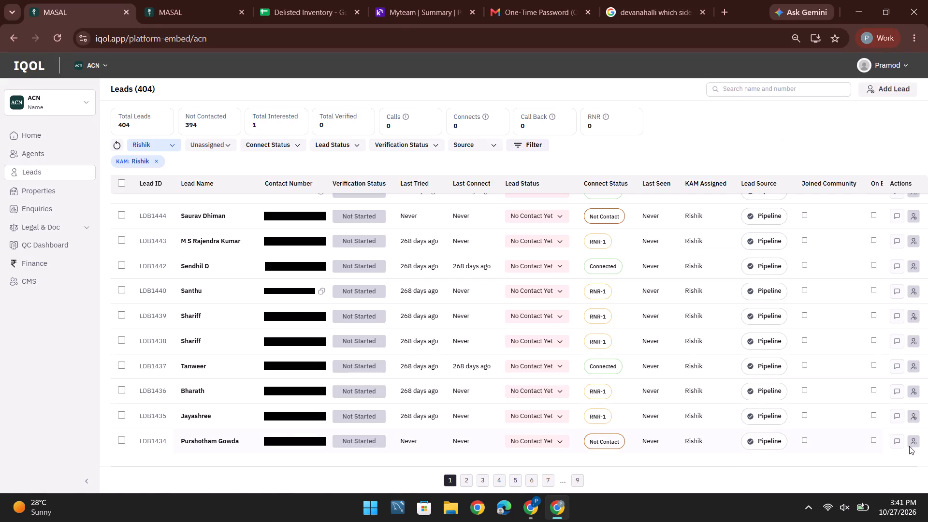
click(912, 445)
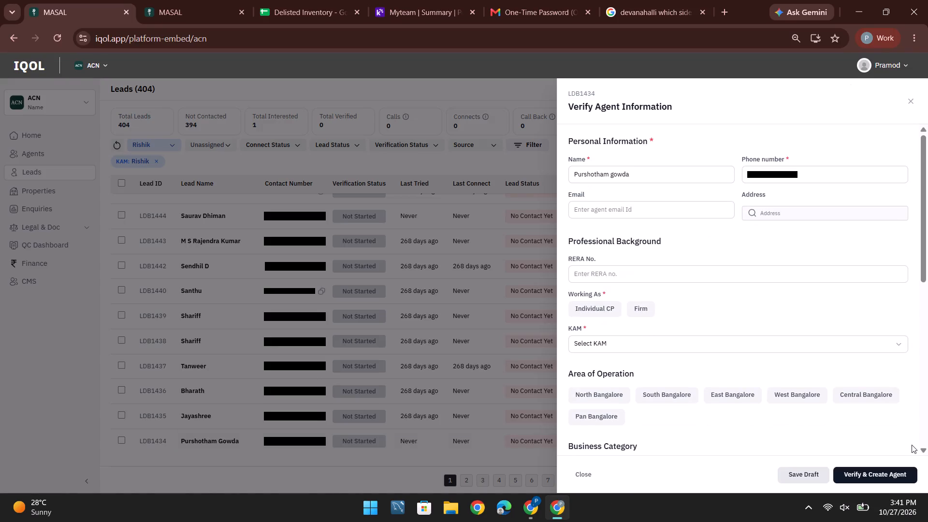
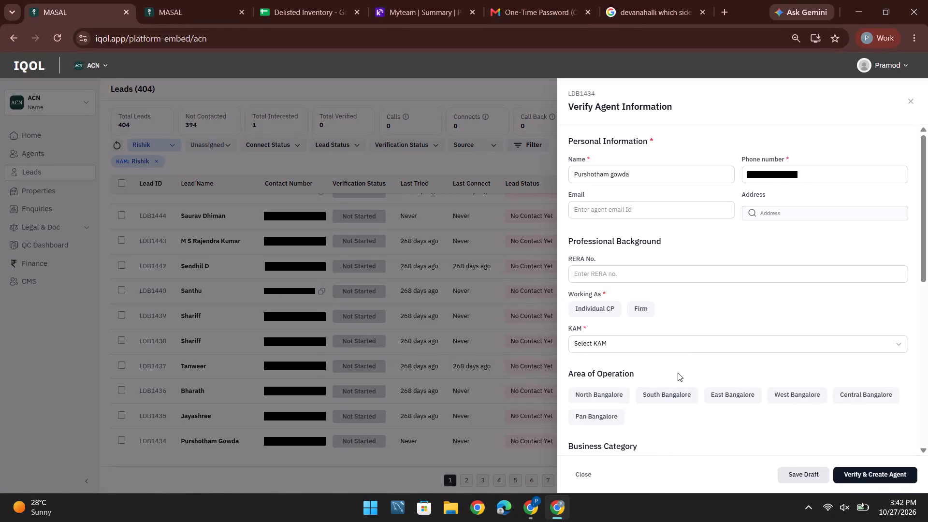
click(586, 314)
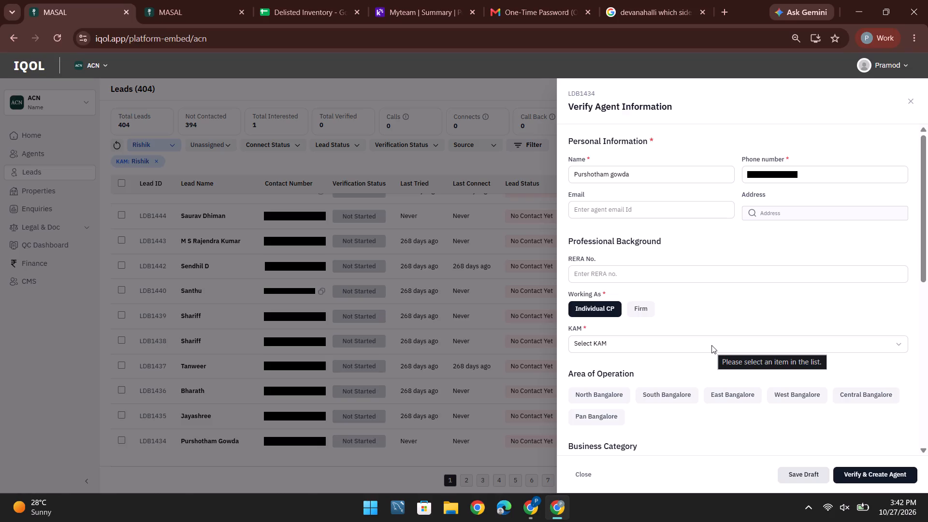
click(642, 179)
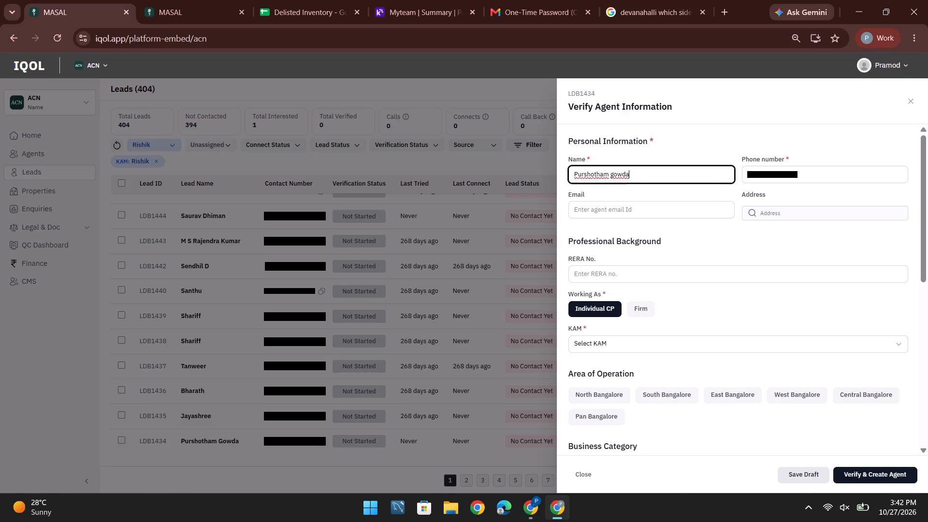
key(BackSpace)
key(BackSpace)
key(BackSpace)
key(BackSpace)
key(BackSpace)
key(BackSpace)
key(BackSpace)
key(BackSpace)
key(BackSpace)
key(BackSpace)
key(BackSpace)
key(BackSpace)
key(BackSpace)
key(BackSpace)
key(BackSpace)
key(BackSpace)
key(BackSpace)
text(suresh)
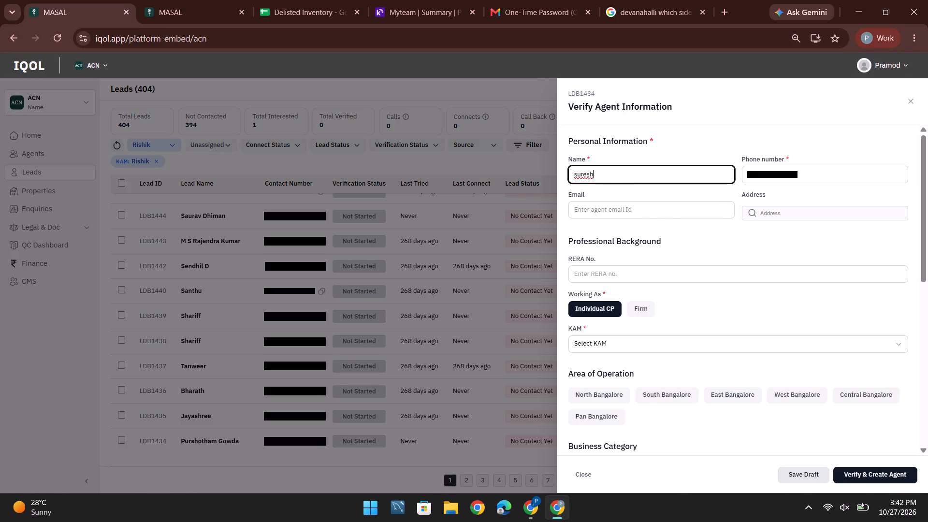
scroll(700, 304, down, 1)
scroll(700, 304, right, 1)
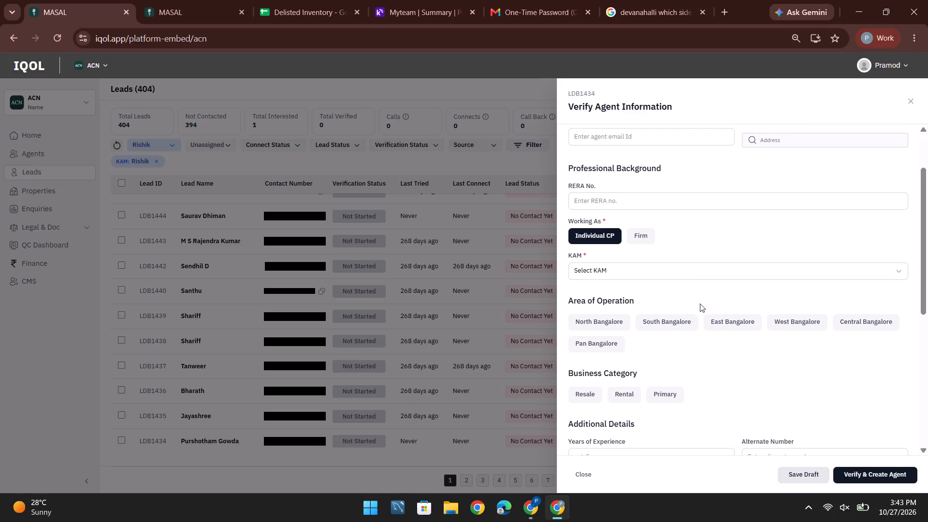
click(591, 396)
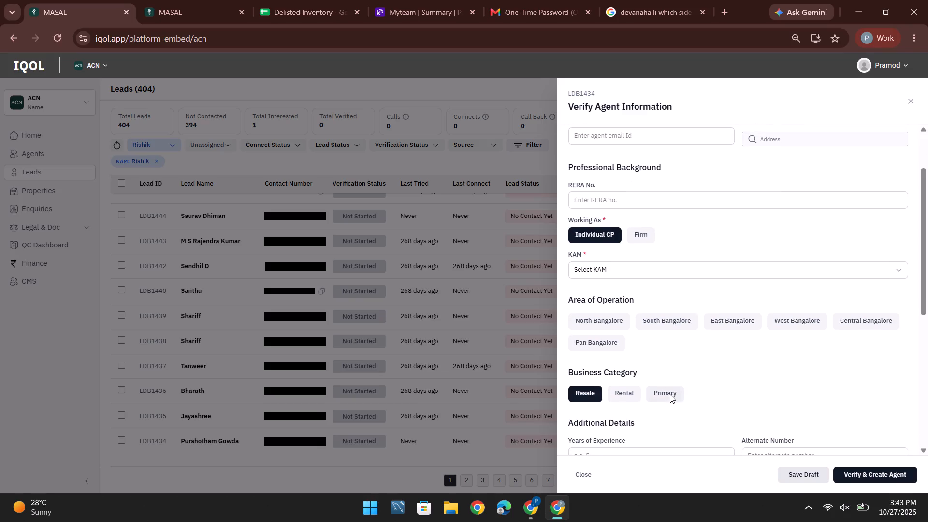
click(669, 394)
scroll(727, 392, right, 1)
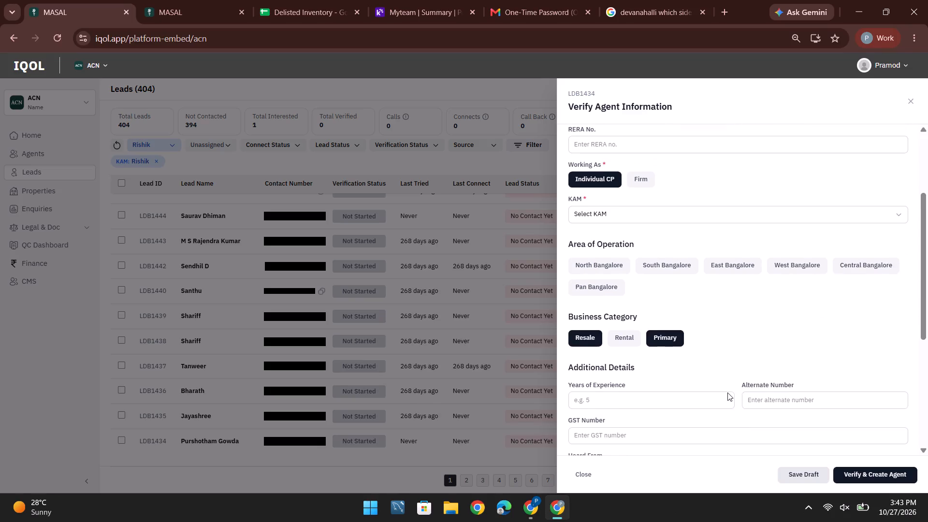
scroll(727, 392, down, 1)
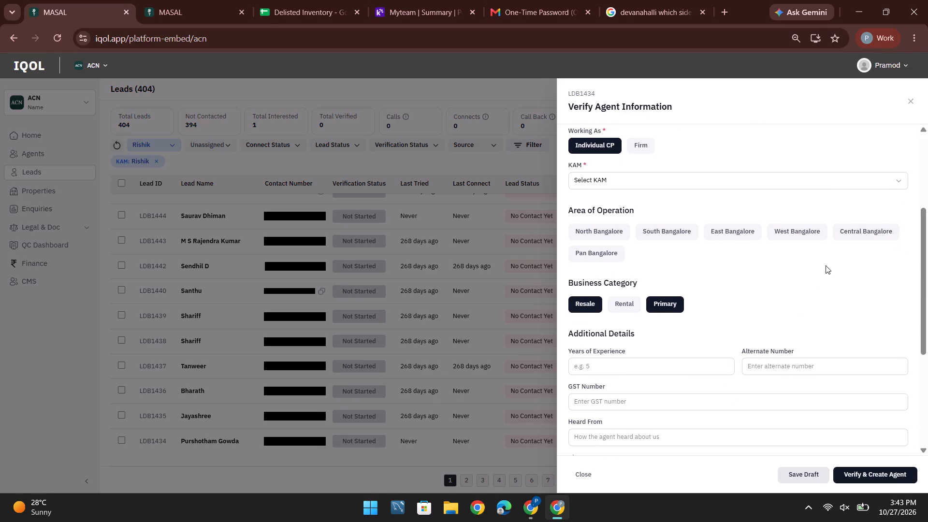
click(612, 257)
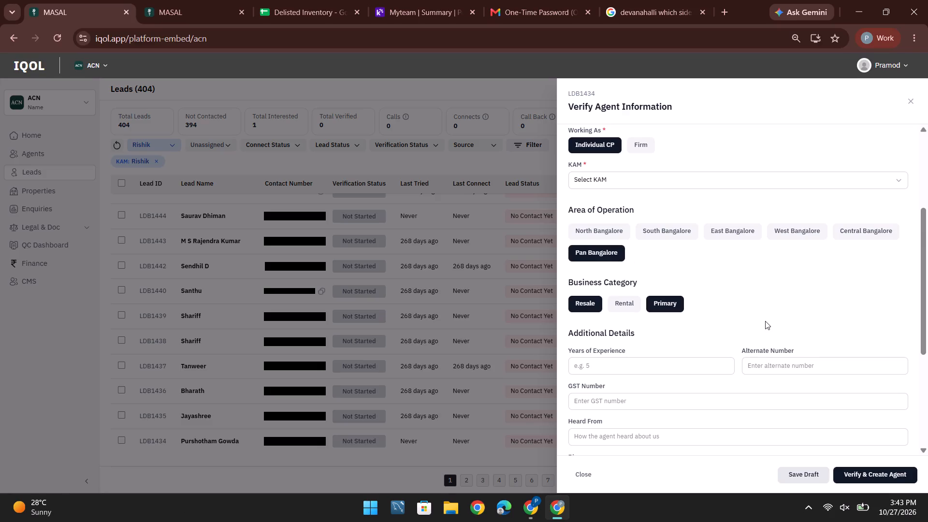
scroll(765, 321, right, 4)
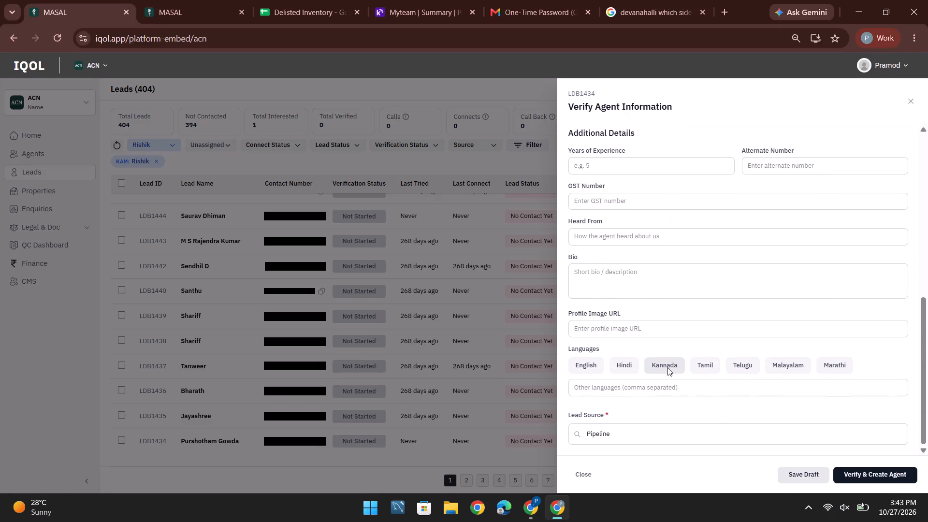
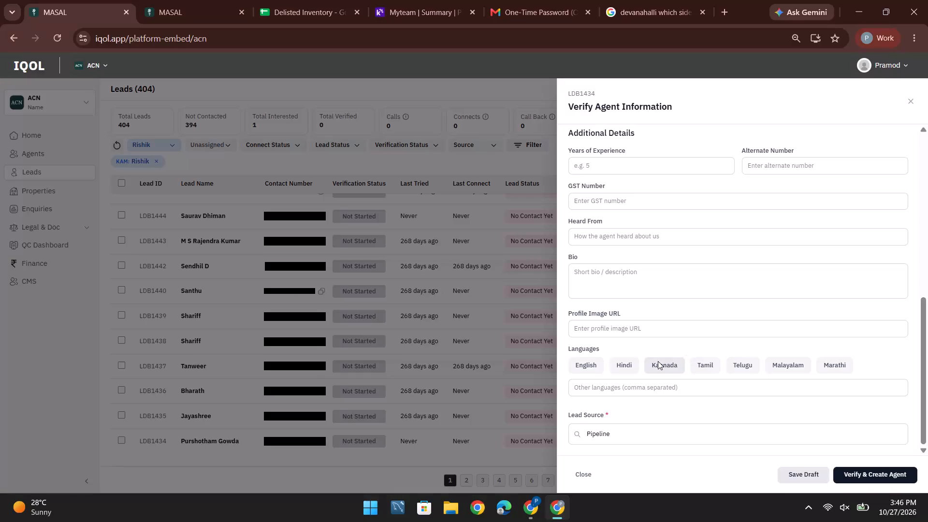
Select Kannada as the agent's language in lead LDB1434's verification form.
click(658, 361)
scroll(697, 346, up, 1)
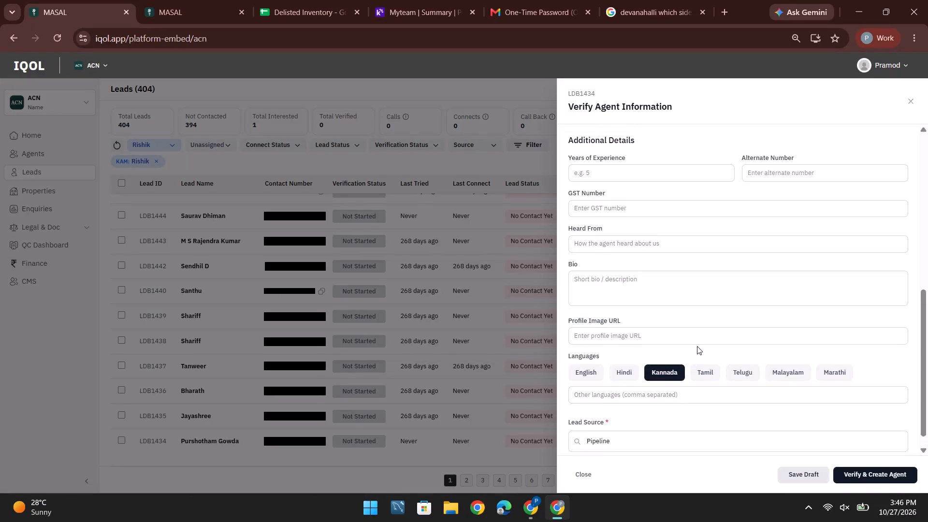
scroll(697, 346, up, 5)
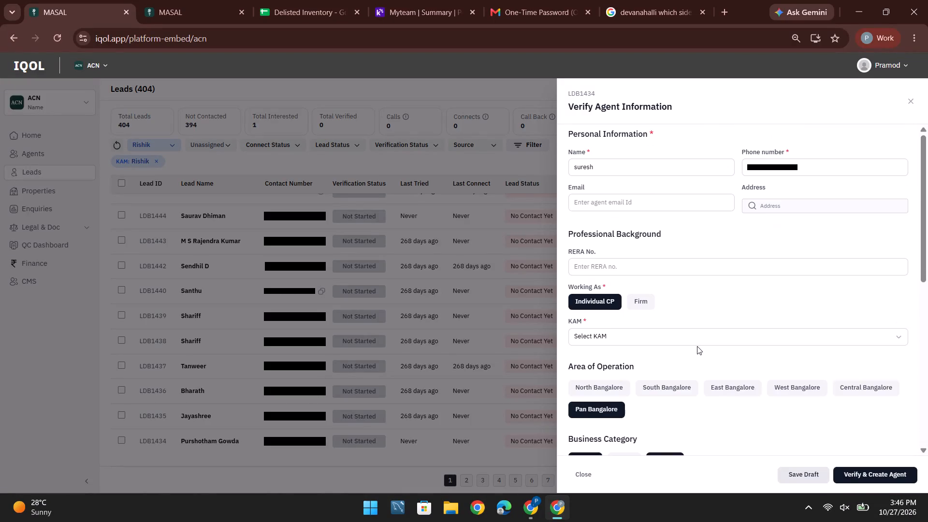
scroll(697, 346, down, 4)
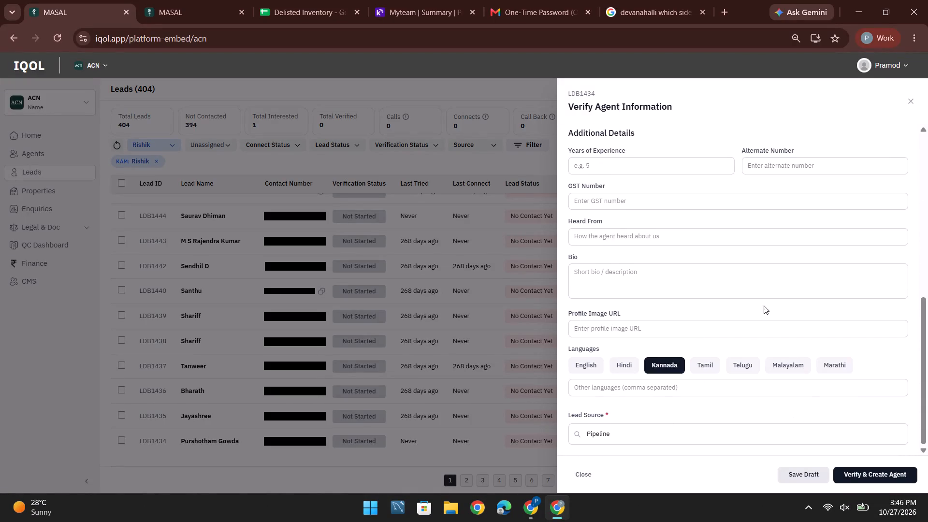
scroll(764, 305, up, 4)
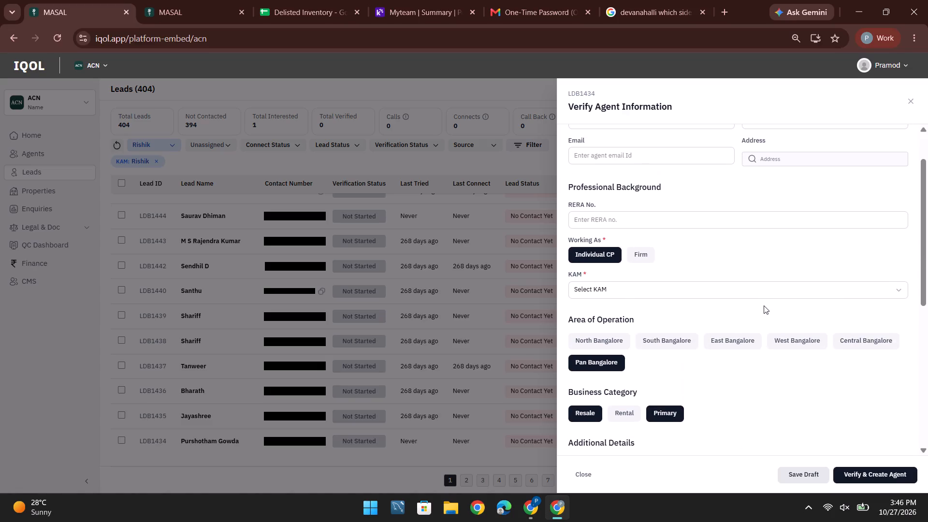
scroll(764, 305, up, 1)
click(793, 281)
scroll(691, 314, right, 1)
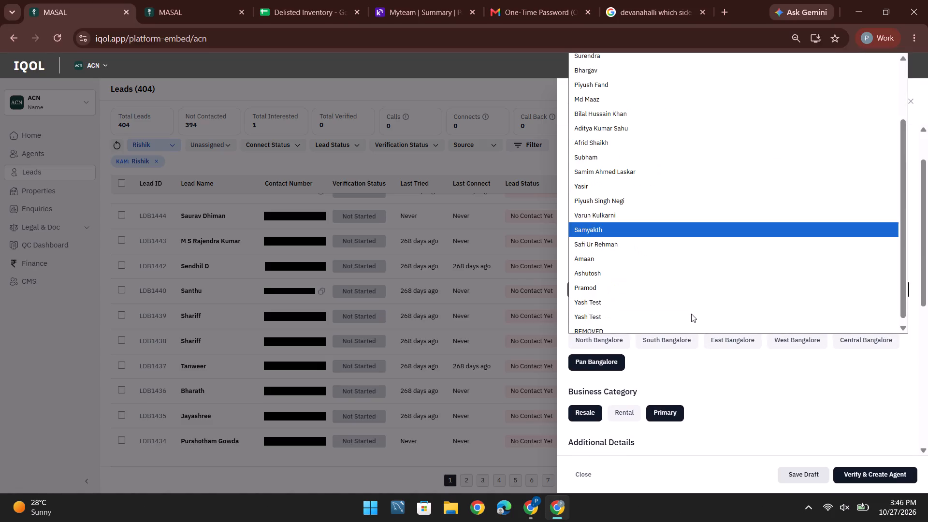
scroll(691, 314, right, 1)
click(615, 285)
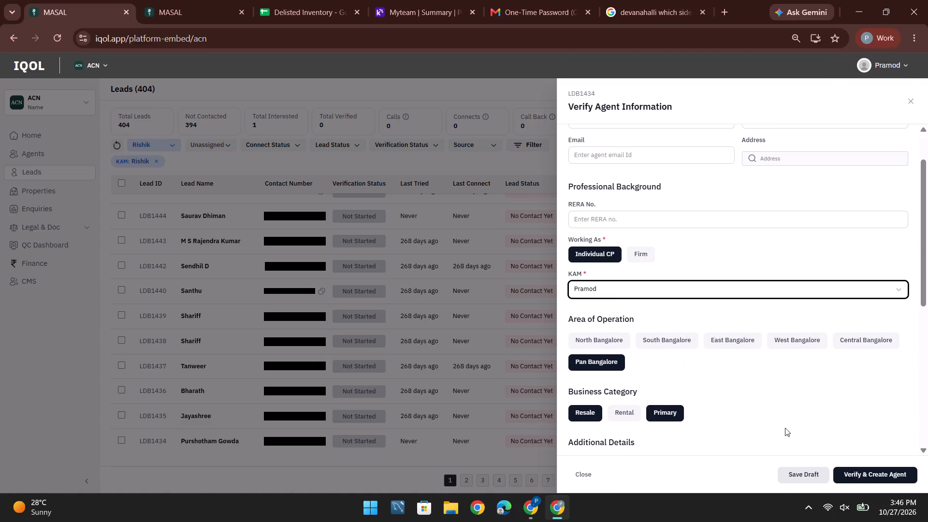
click(866, 479)
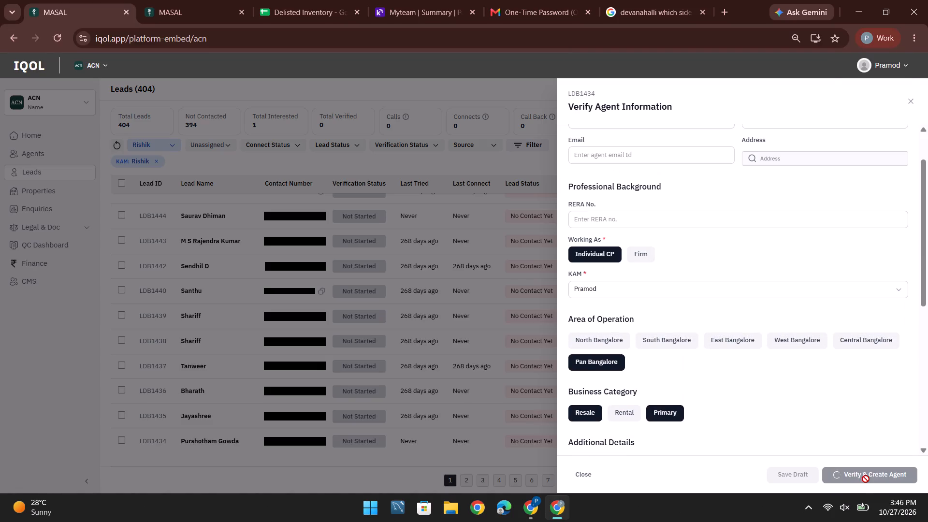
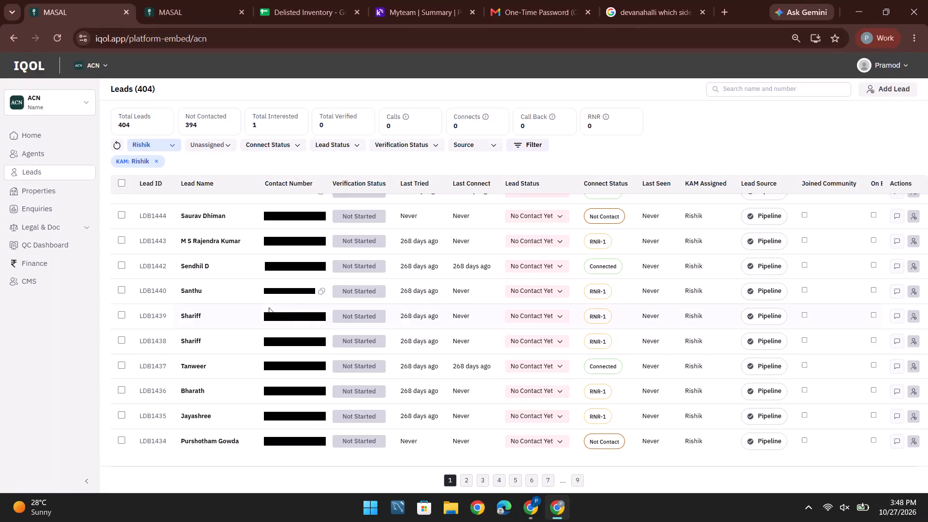
Switch to the second MASAL tab, open the Agents list and filter it by KAM Pramod.
click(186, 0)
click(29, 150)
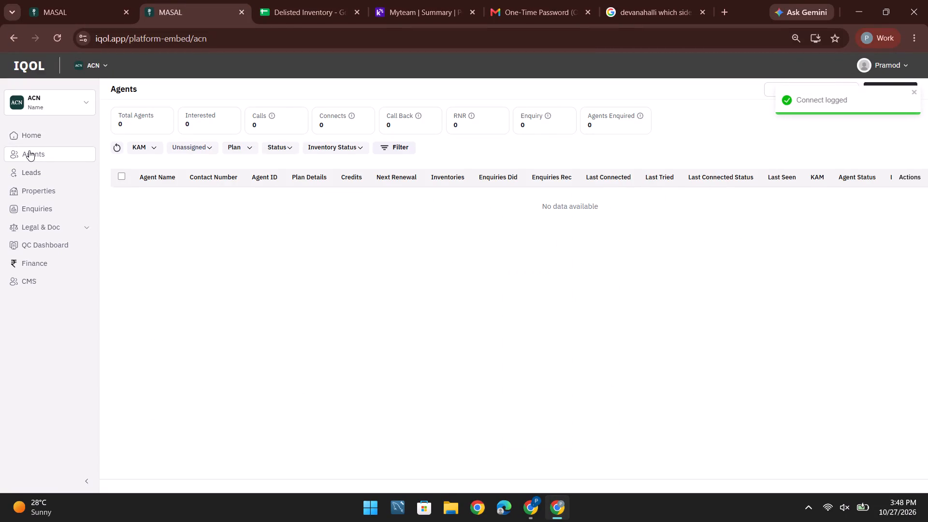
click(29, 150)
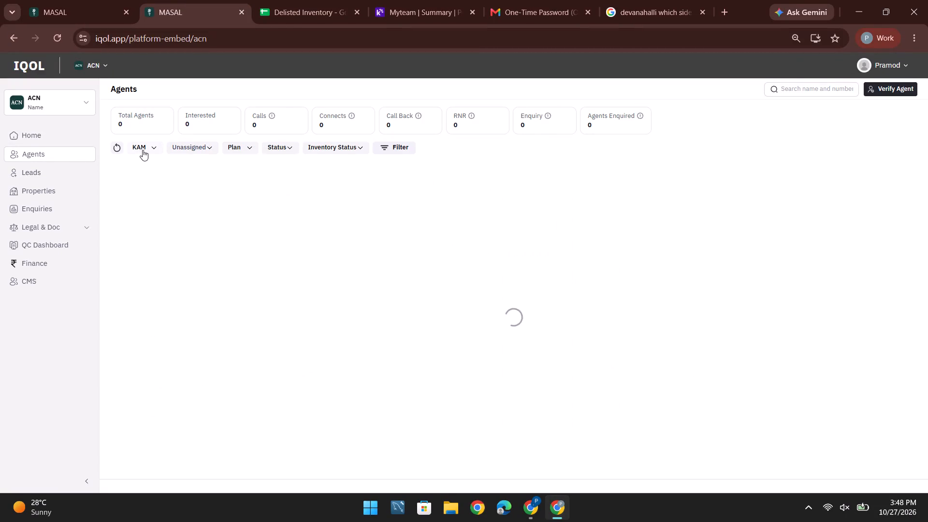
click(143, 150)
triple_click(218, 251)
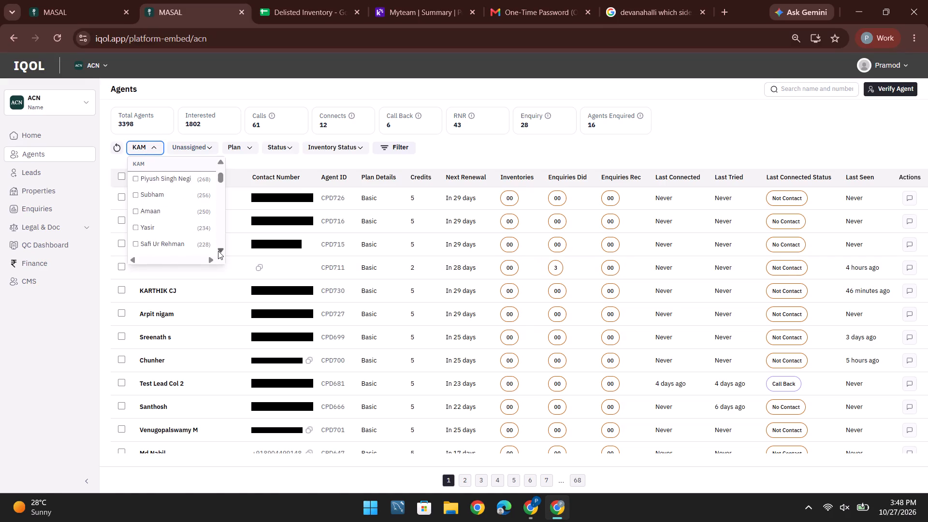
triple_click(218, 251)
triple_click(218, 251)
click(218, 251)
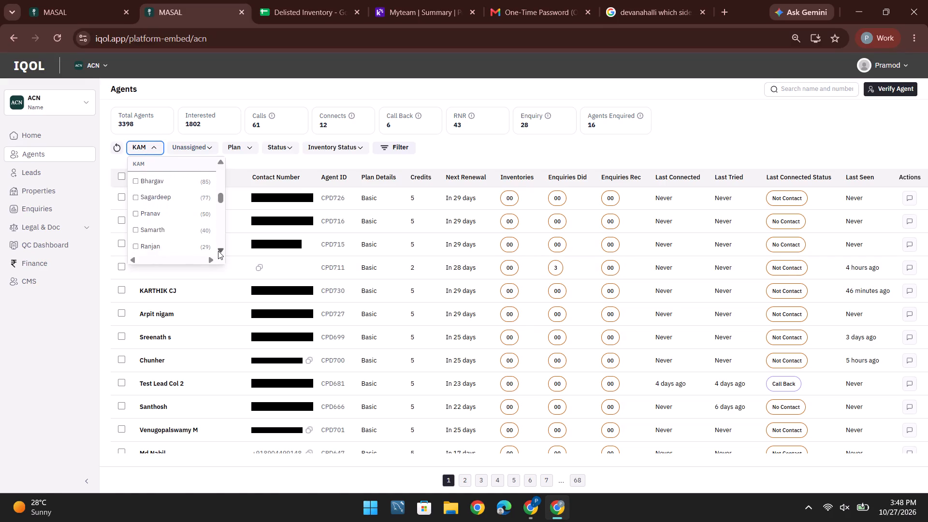
triple_click(218, 251)
click(197, 187)
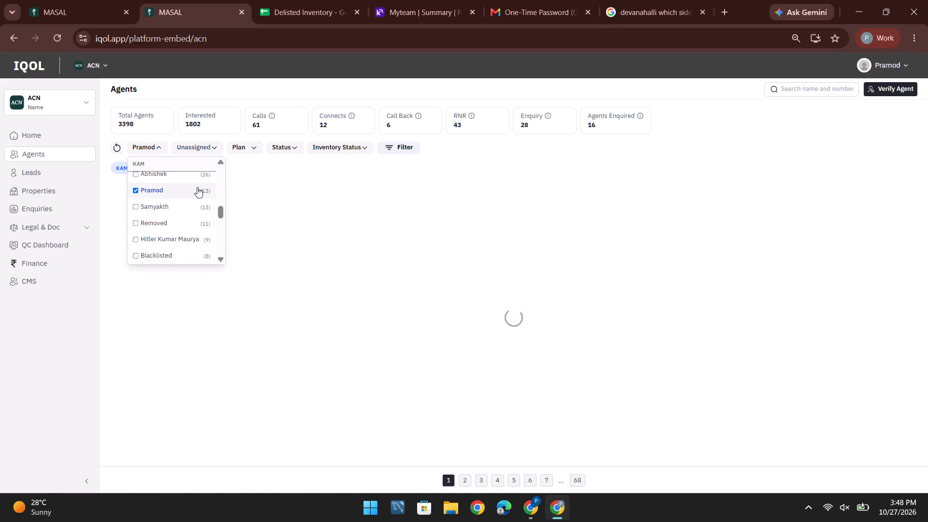
click(591, 170)
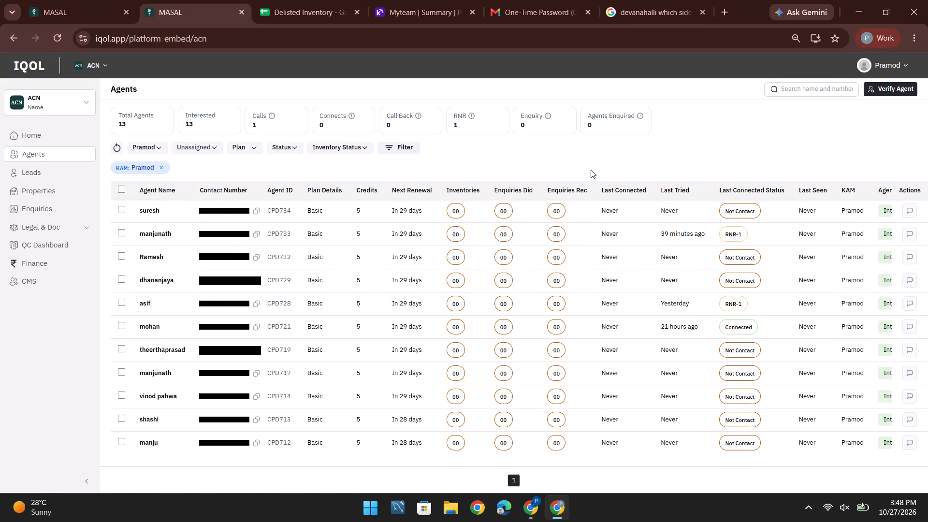
Look through the agents assigned to KAM Pramod, checking their IDs, last tried dates and connection statuses.
scroll(525, 344, left, 4)
scroll(525, 344, down, 8)
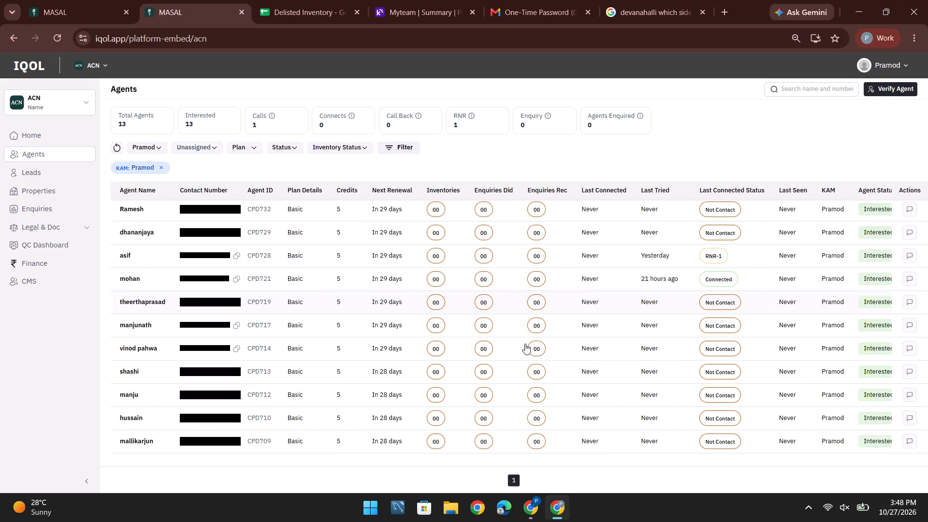
scroll(525, 344, up, 2)
scroll(525, 344, down, 3)
scroll(525, 344, up, 3)
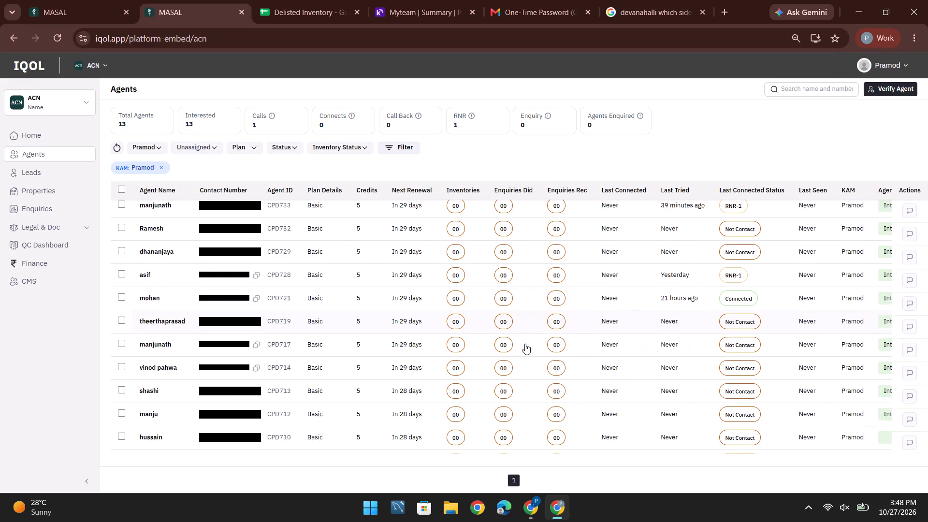
scroll(525, 344, down, 3)
scroll(525, 344, up, 3)
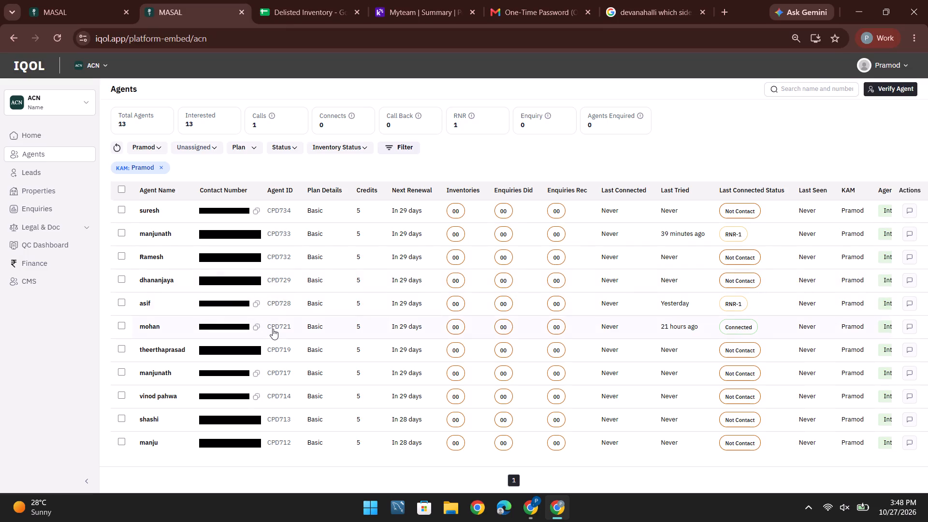
scroll(273, 329, down, 1)
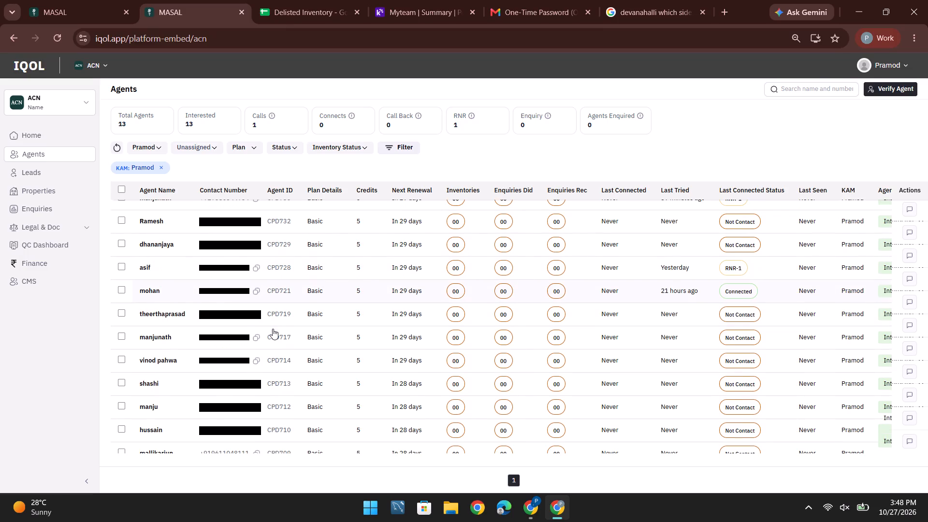
scroll(273, 329, down, 1)
scroll(273, 329, up, 2)
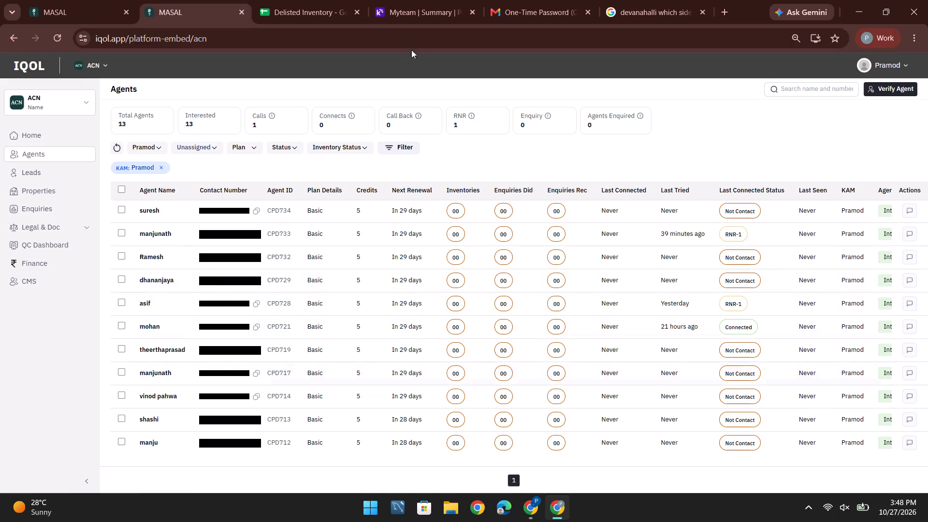
click(98, 18)
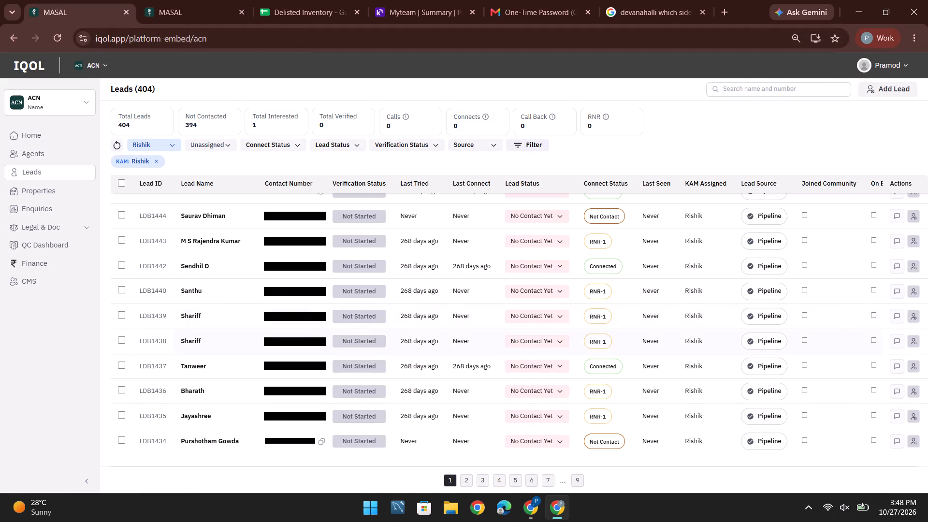
scroll(469, 343, up, 1)
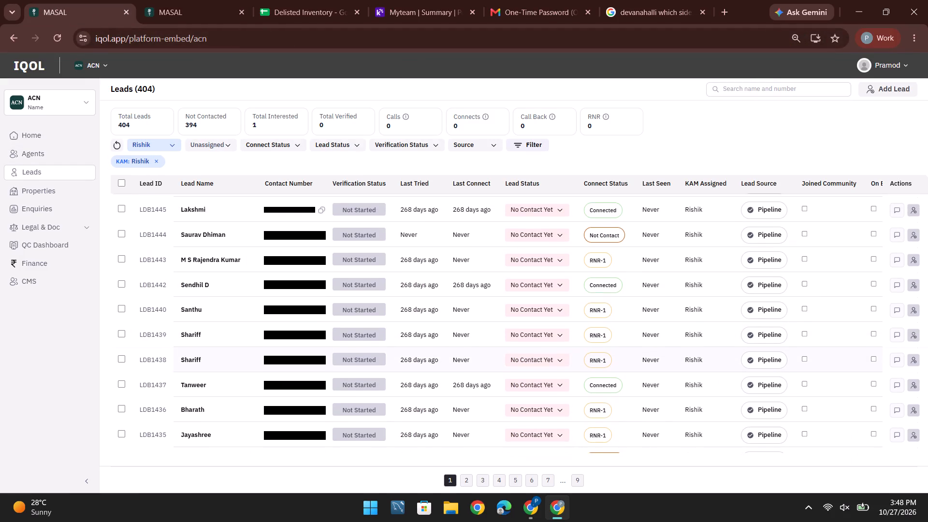
scroll(469, 343, down, 1)
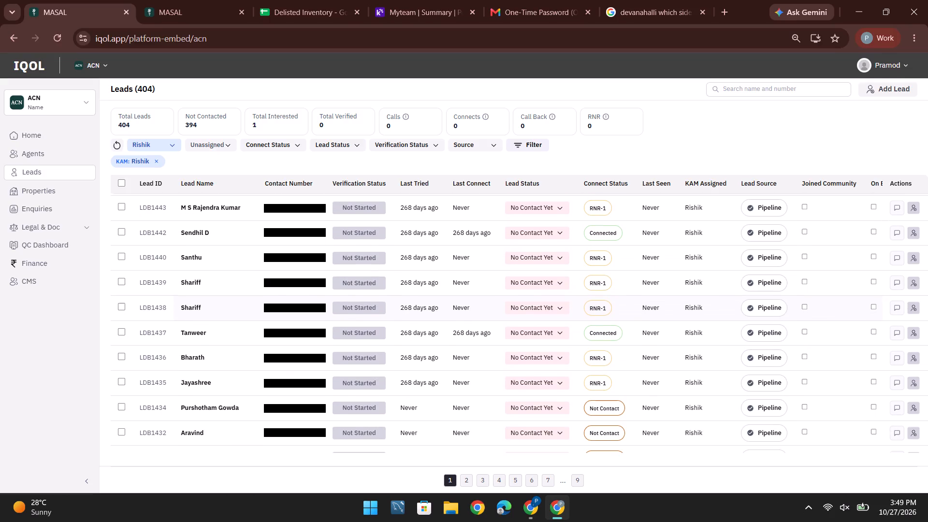
scroll(469, 343, down, 2)
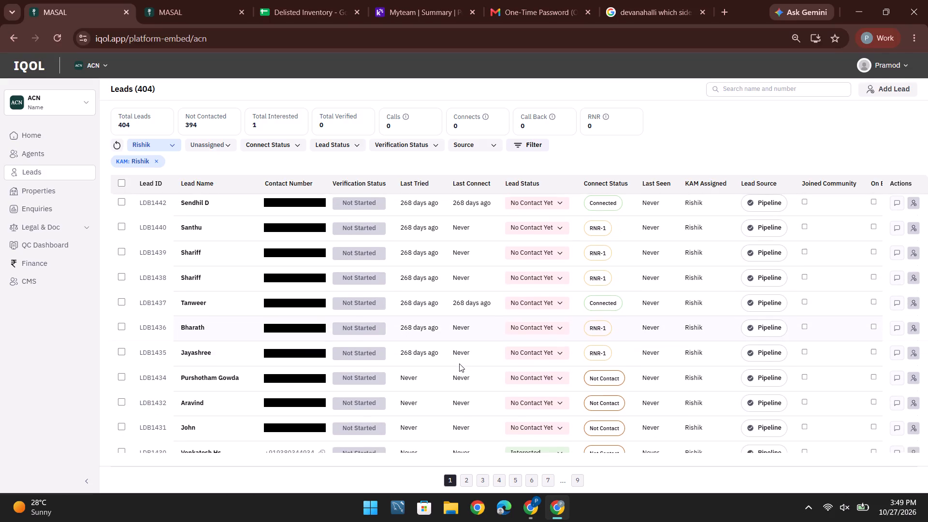
scroll(459, 363, down, 3)
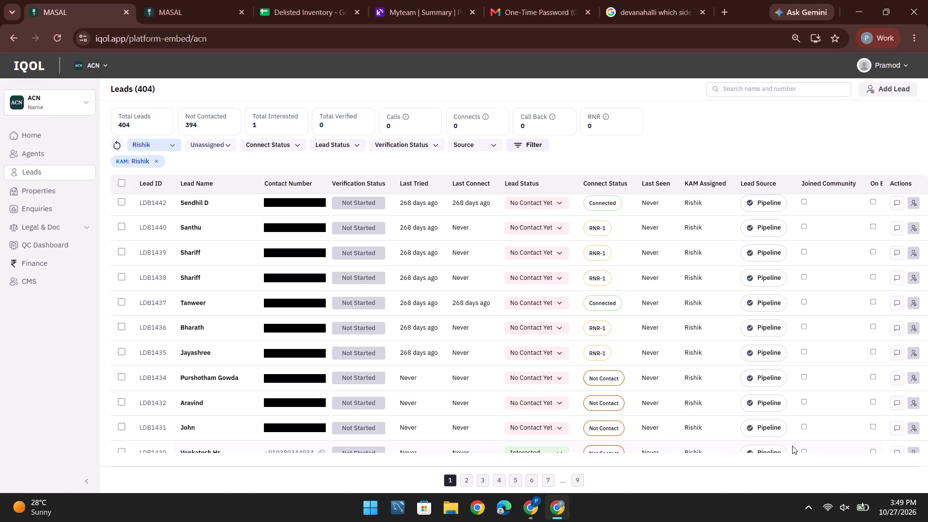
click(896, 432)
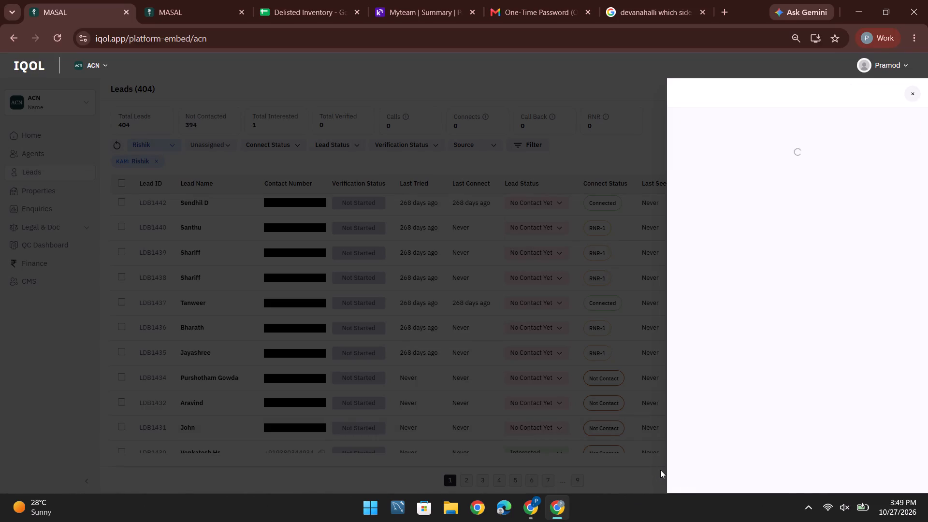
click(660, 470)
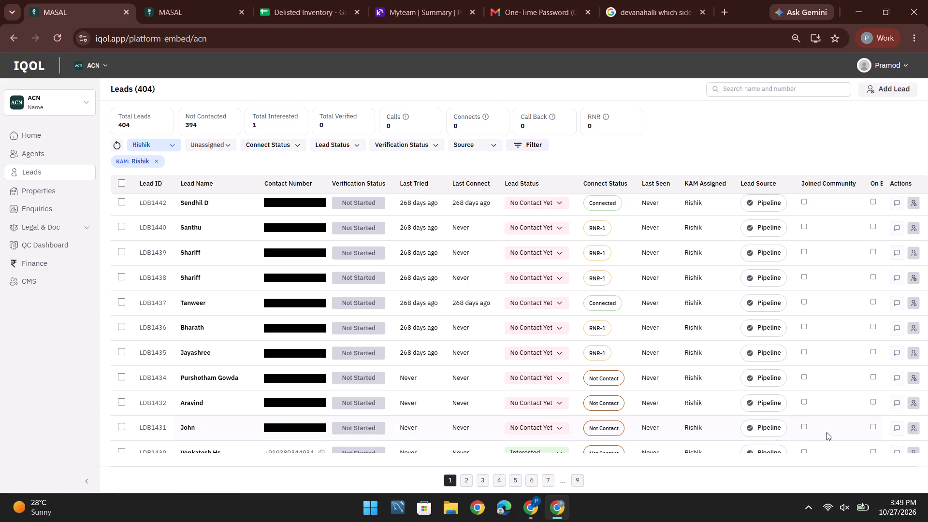
click(903, 427)
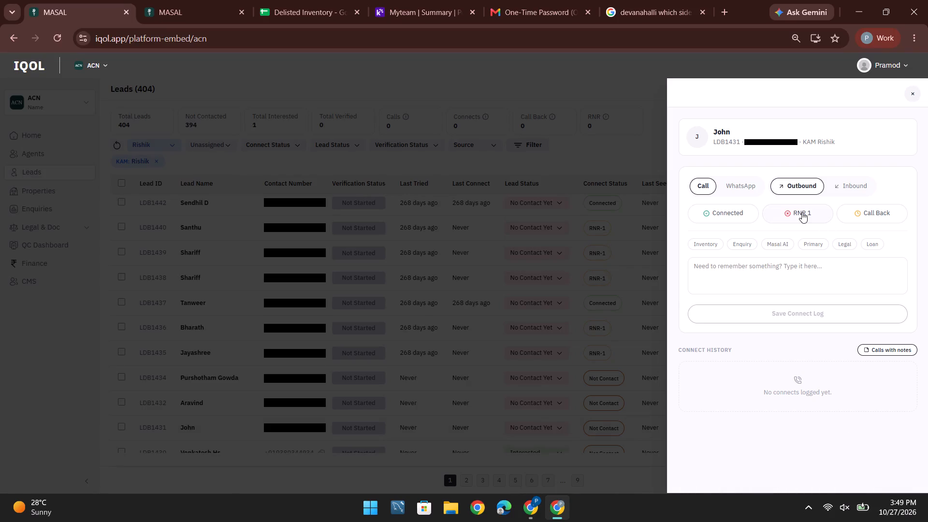
click(802, 212)
click(731, 271)
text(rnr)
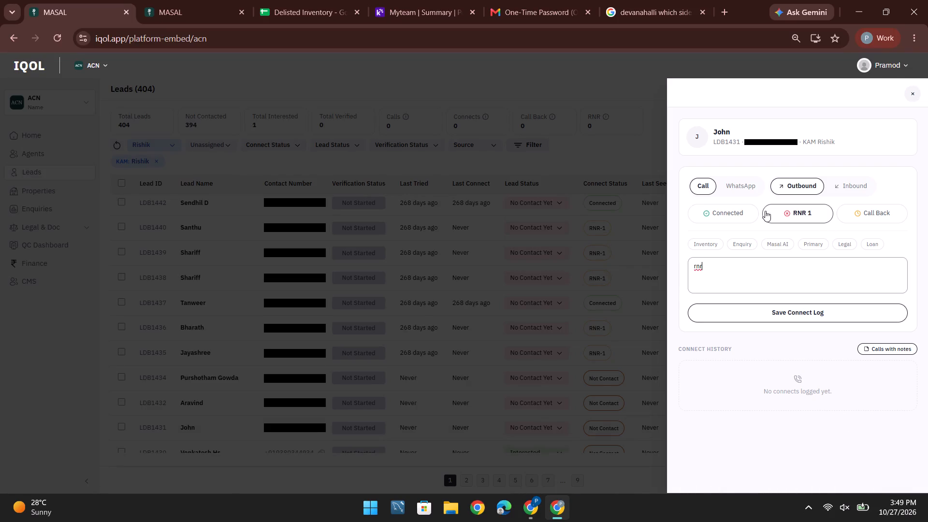
click(713, 316)
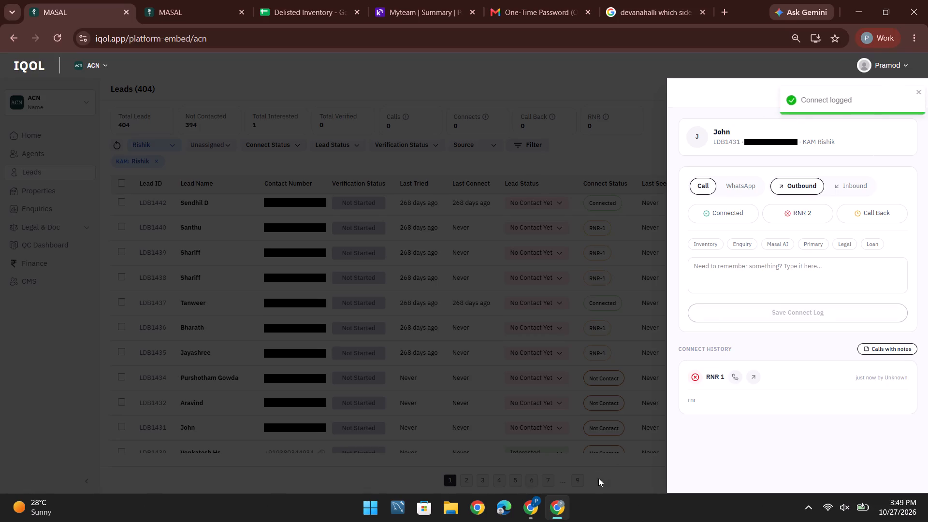
click(616, 481)
click(616, 481)
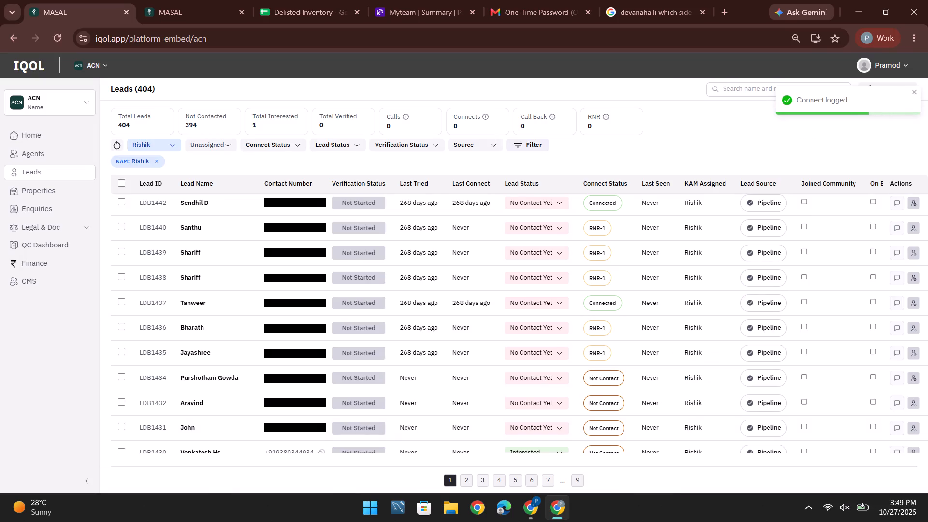
scroll(700, 421, up, 1)
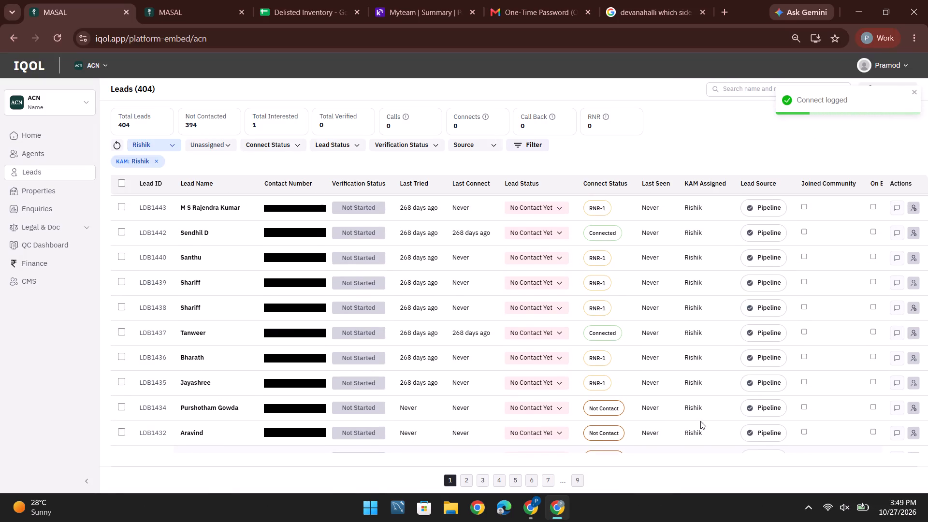
scroll(700, 421, up, 1)
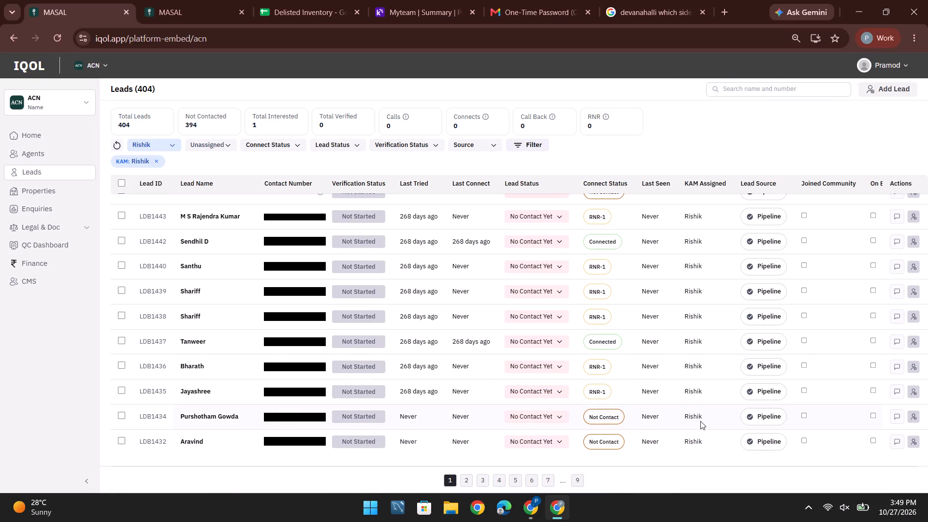
scroll(700, 421, up, 3)
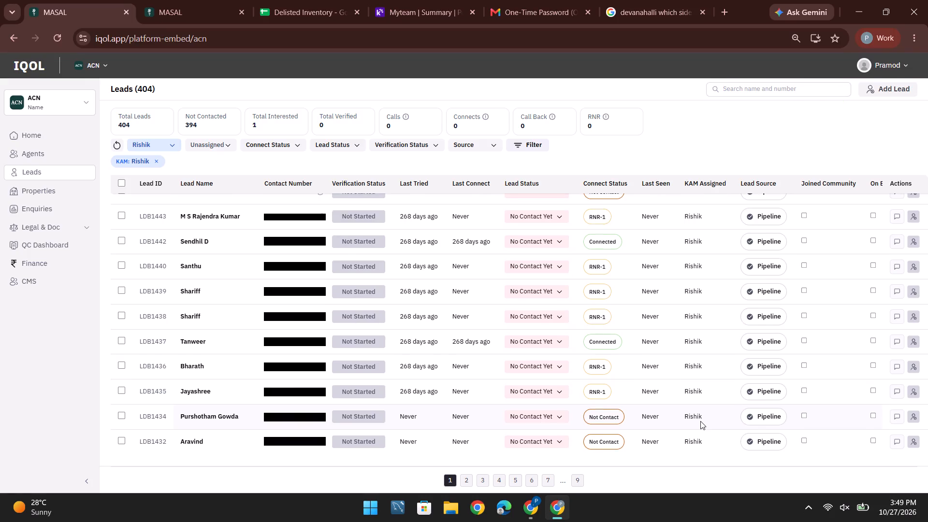
scroll(700, 421, up, 1)
click(899, 444)
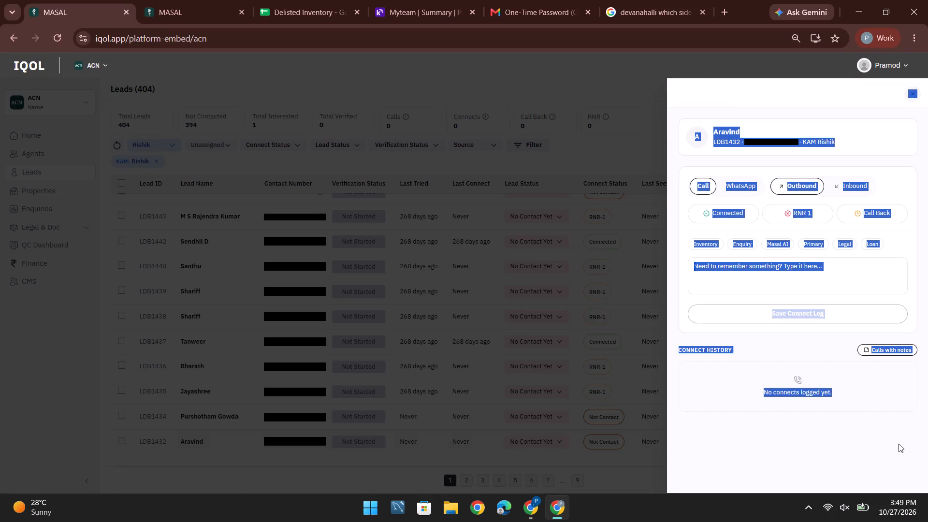
click(813, 393)
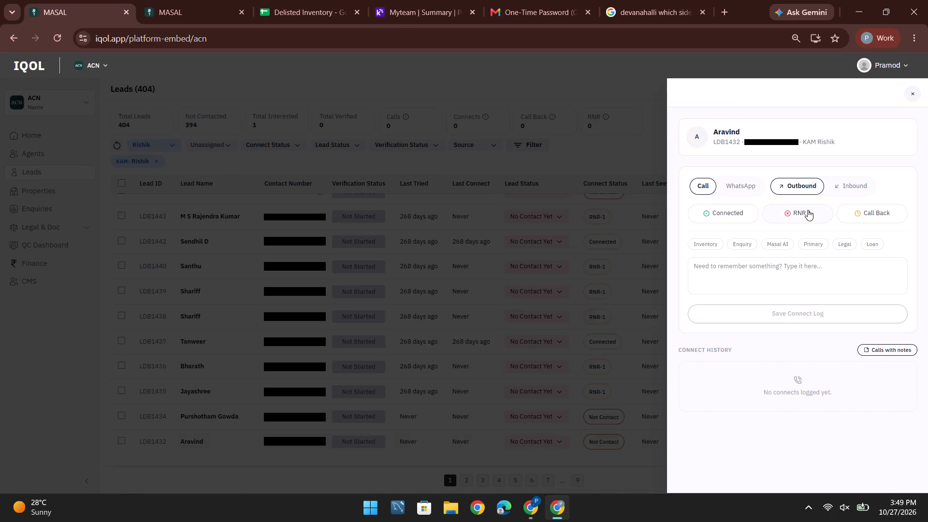
click(808, 210)
click(753, 265)
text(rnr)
click(710, 318)
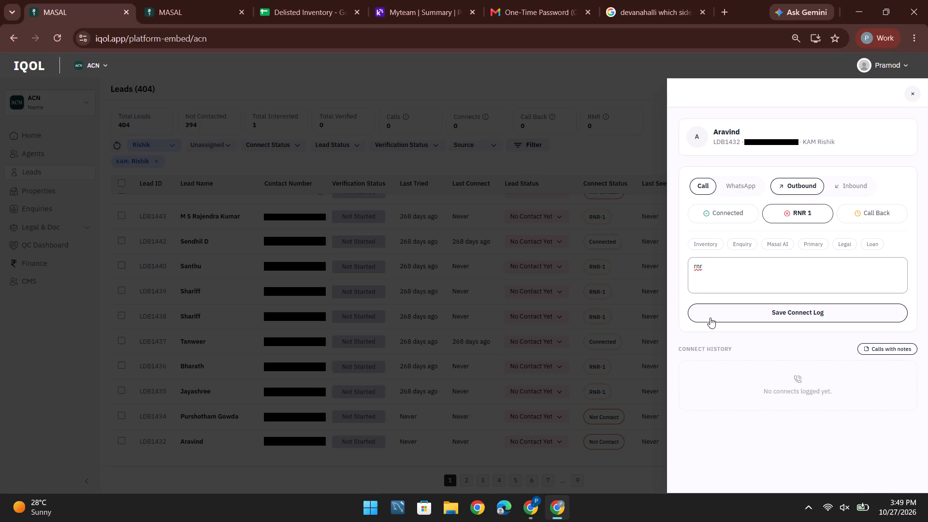
click(632, 476)
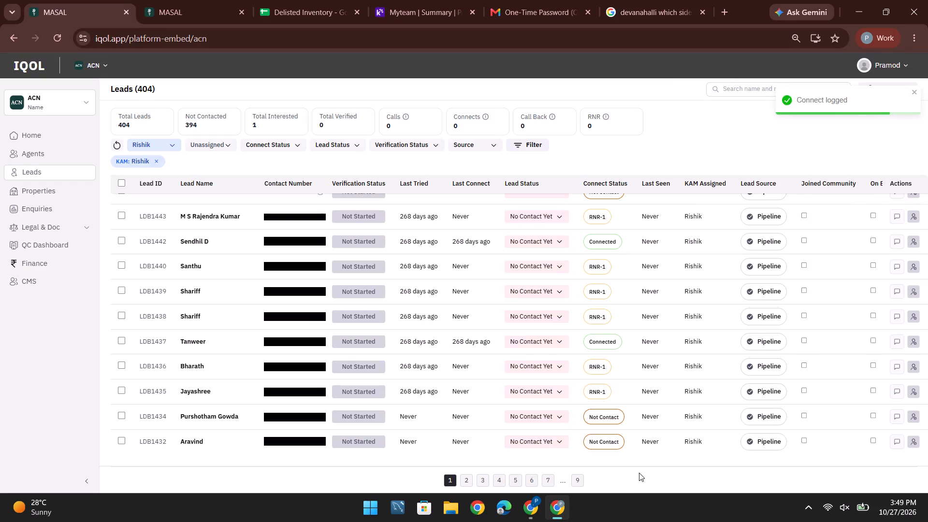
scroll(721, 427, up, 1)
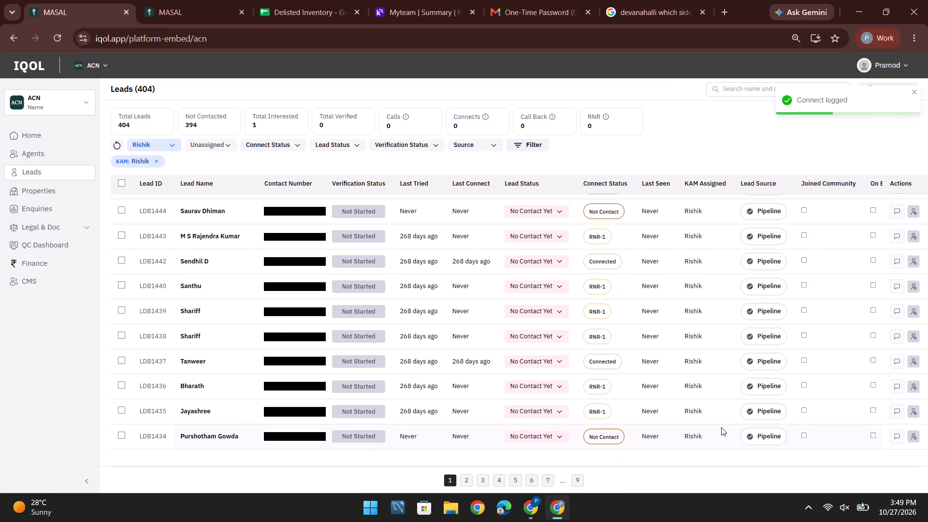
scroll(721, 427, up, 1)
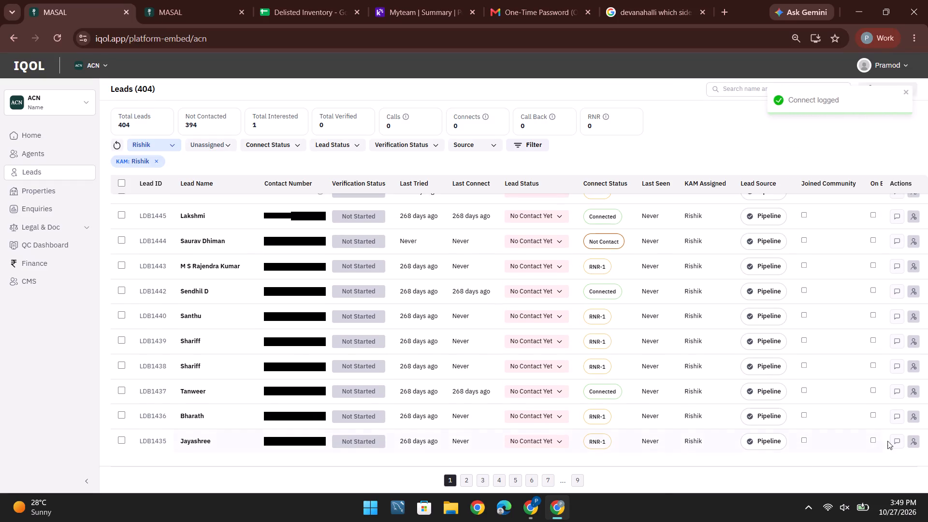
click(894, 441)
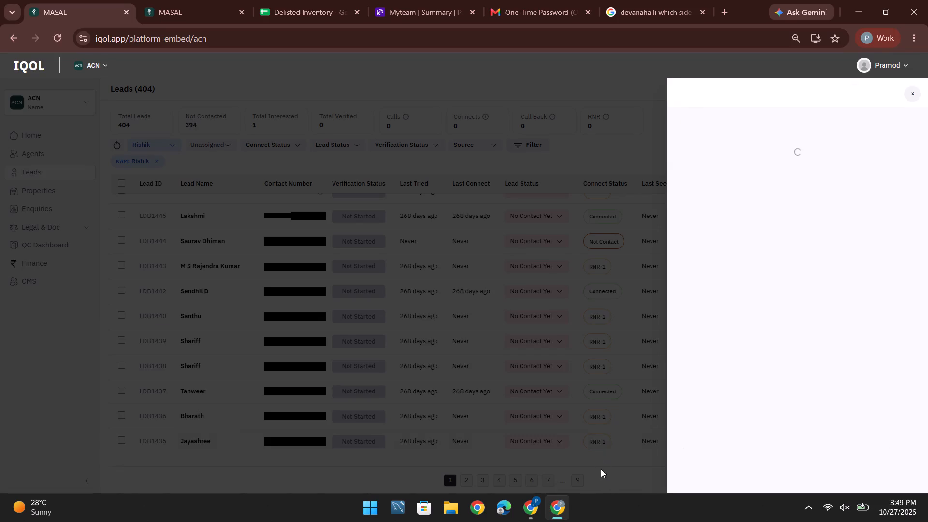
click(609, 484)
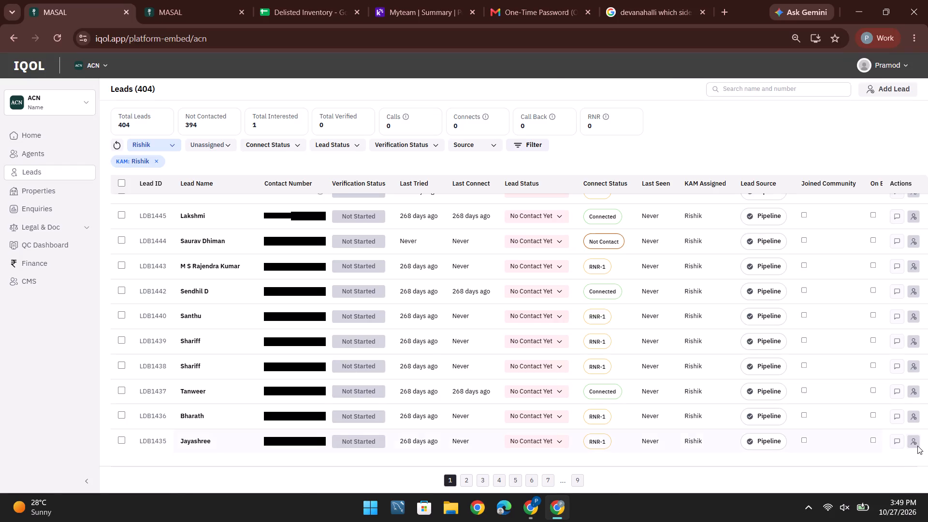
click(917, 446)
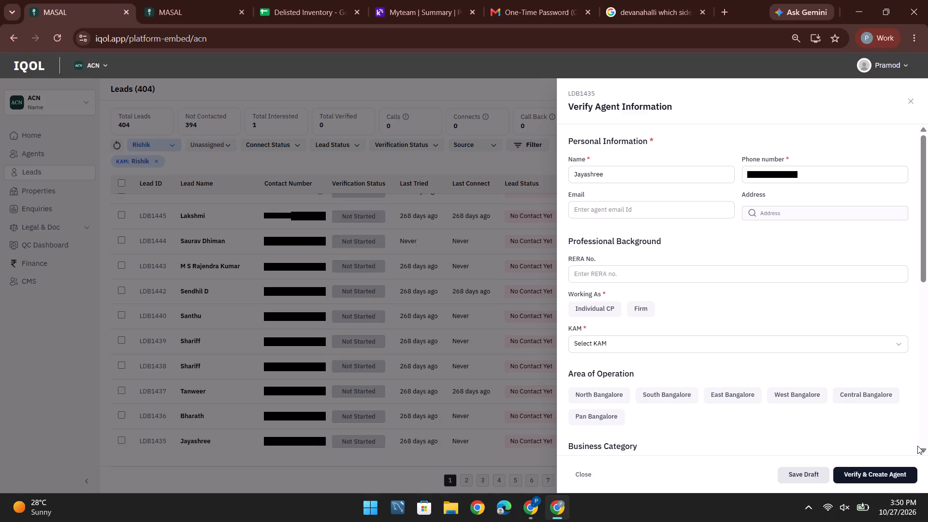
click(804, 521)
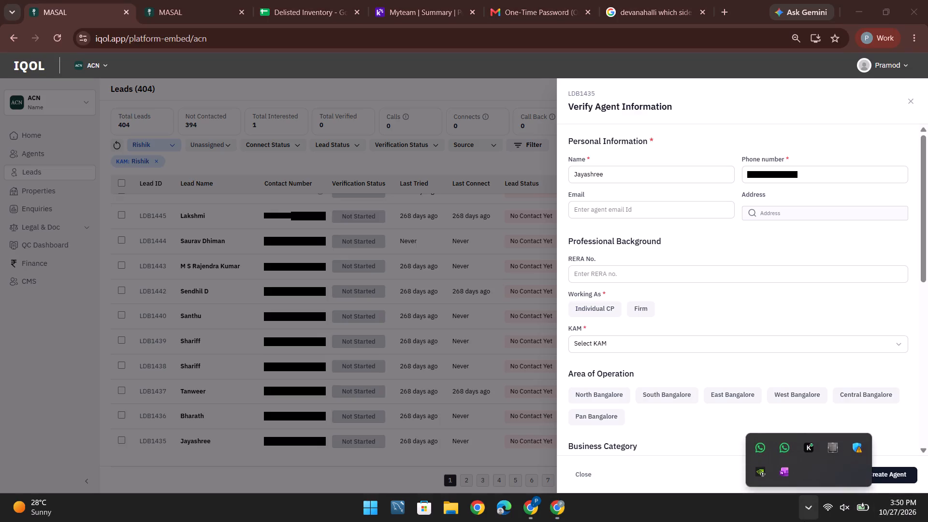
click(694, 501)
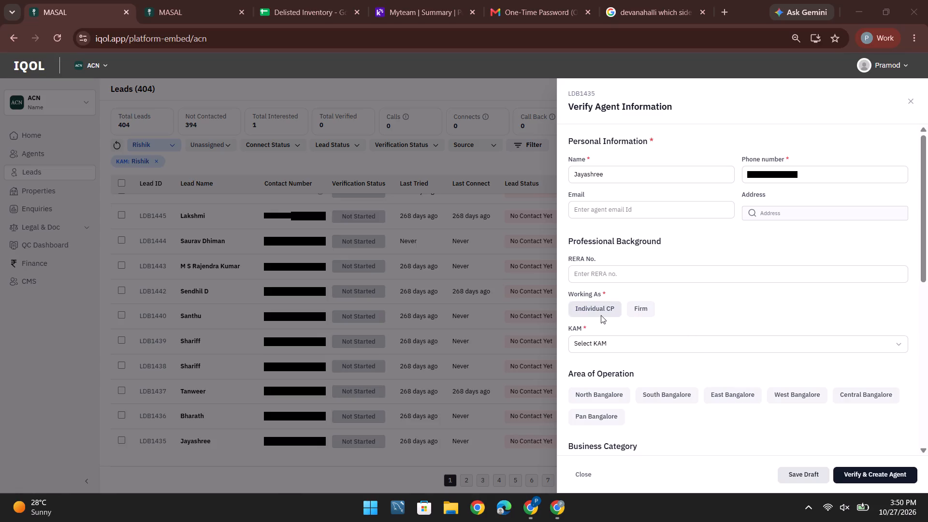
click(643, 307)
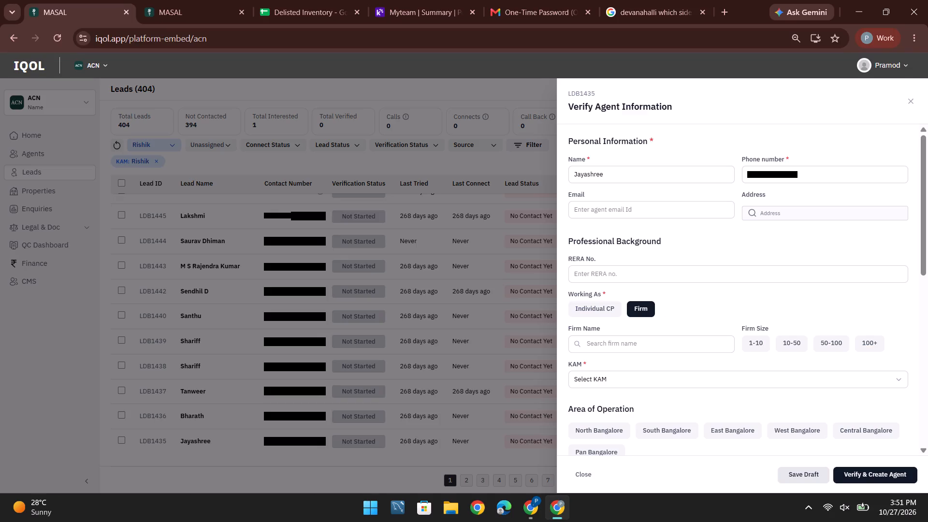
click(593, 347)
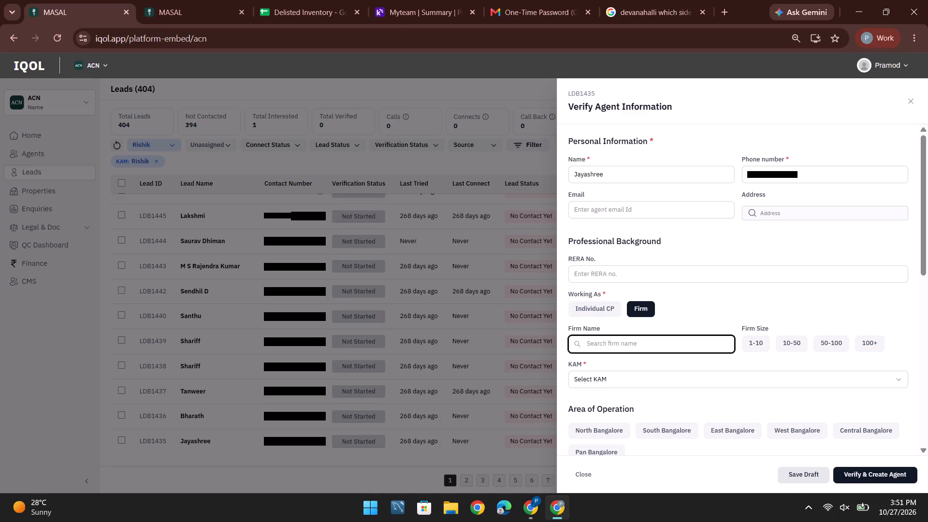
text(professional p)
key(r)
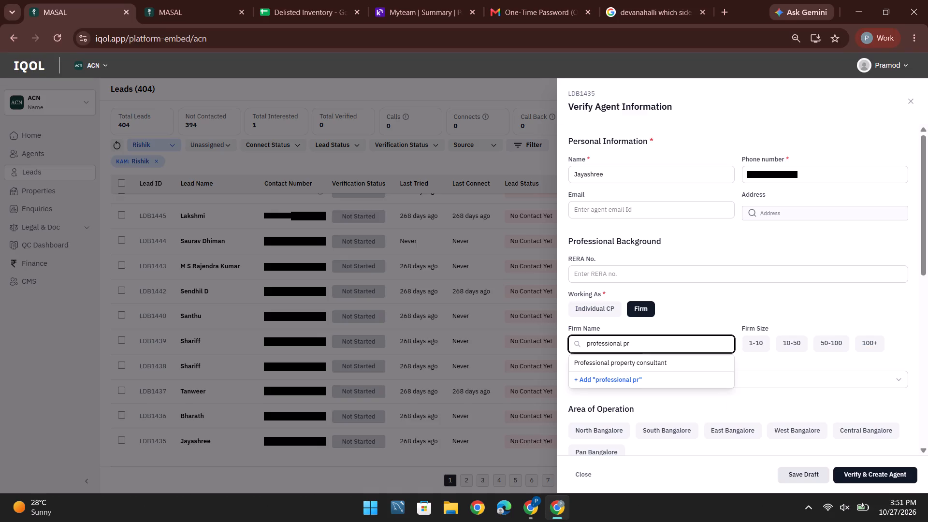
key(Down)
click(624, 361)
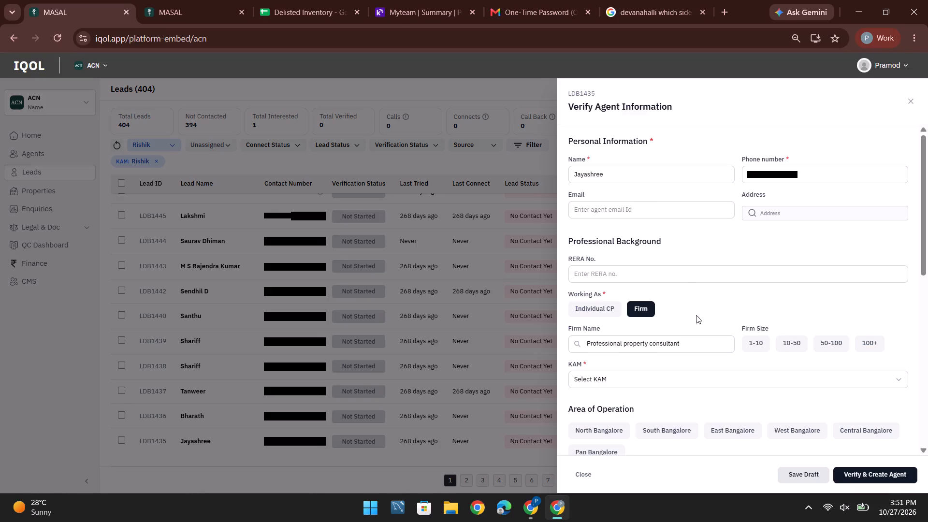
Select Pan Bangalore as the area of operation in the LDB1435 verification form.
scroll(697, 336, down, 1)
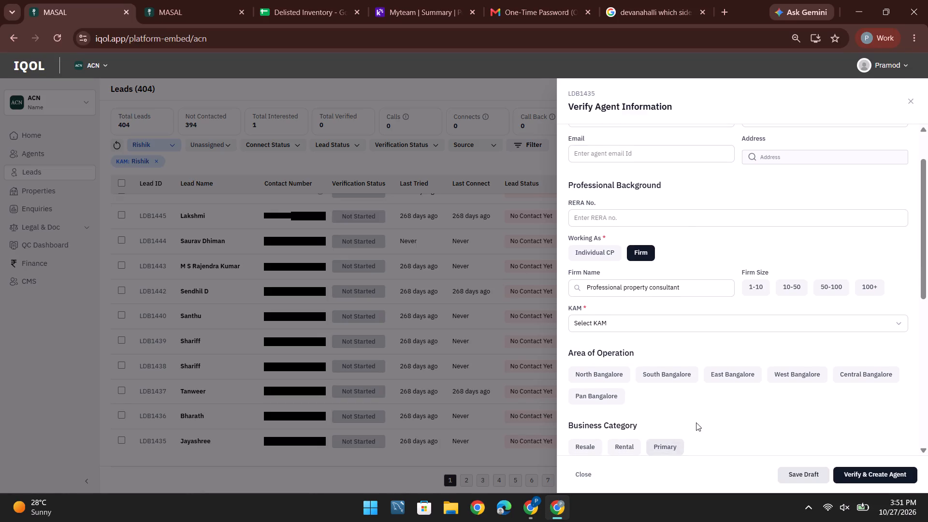
scroll(701, 418, down, 1)
click(596, 360)
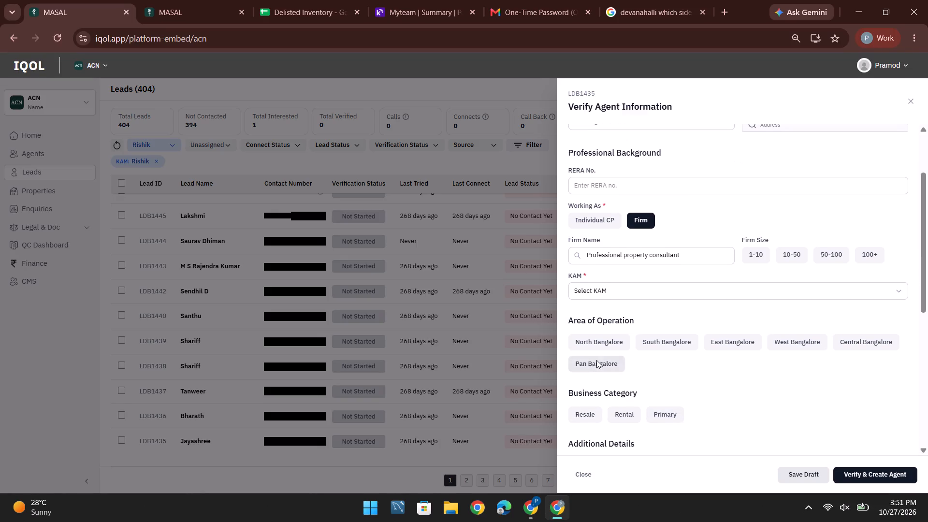
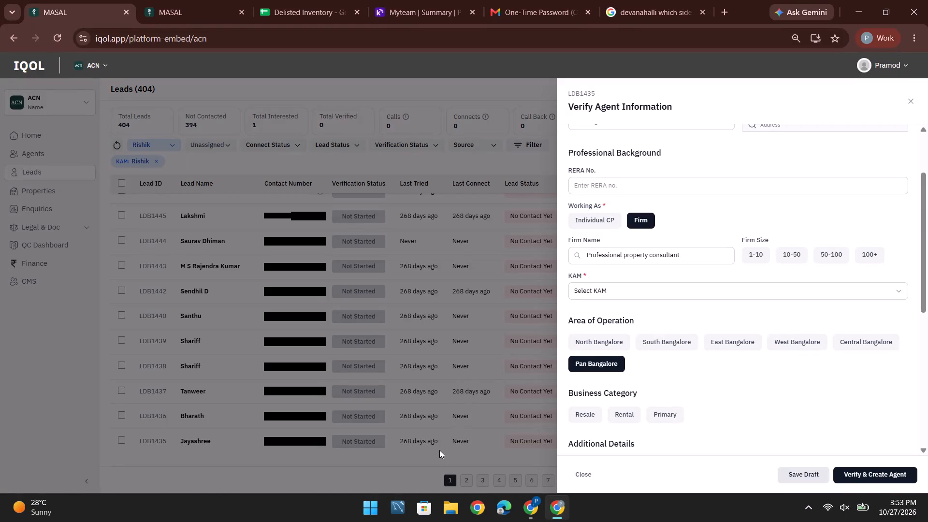
click(439, 450)
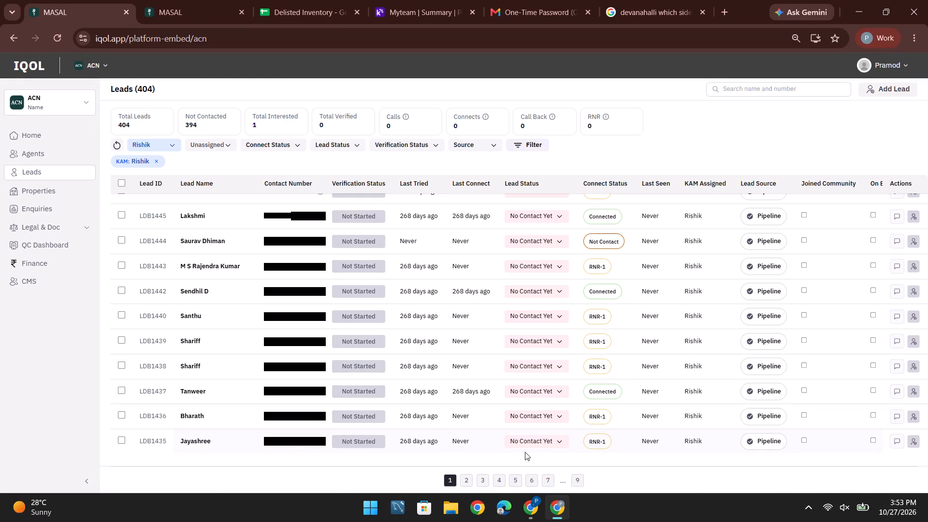
click(896, 442)
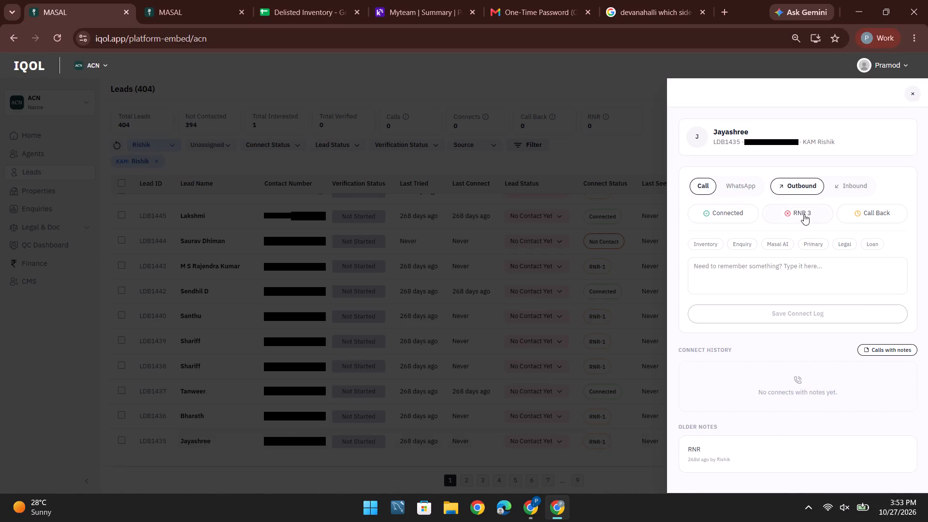
click(804, 214)
click(748, 276)
text(rnr)
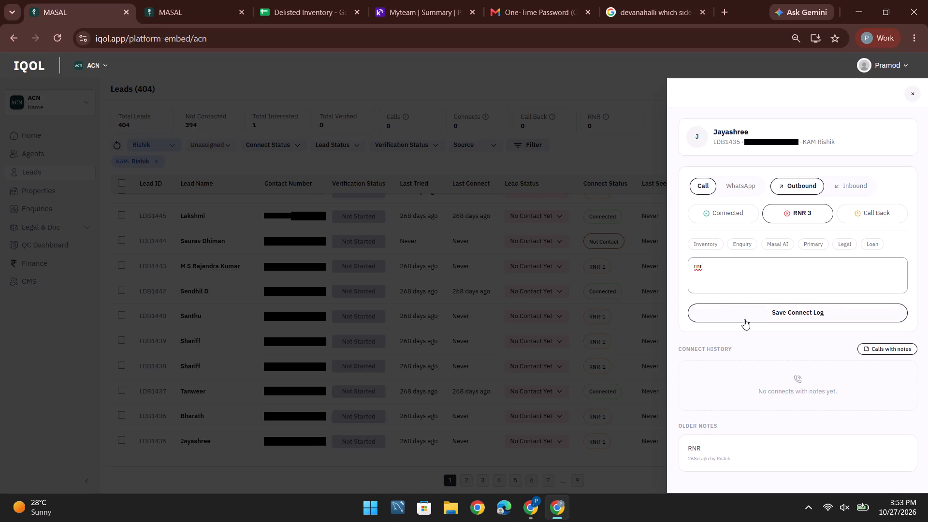
click(744, 319)
click(590, 463)
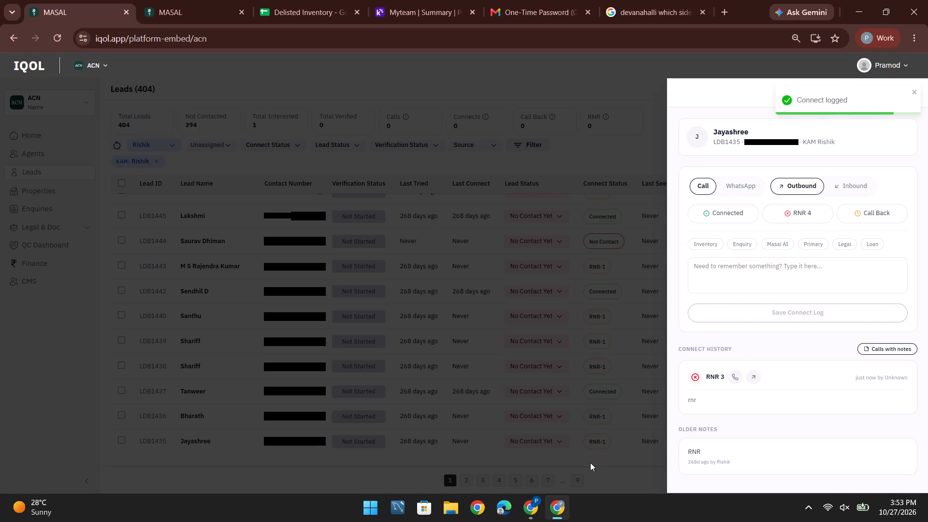
scroll(647, 423, up, 2)
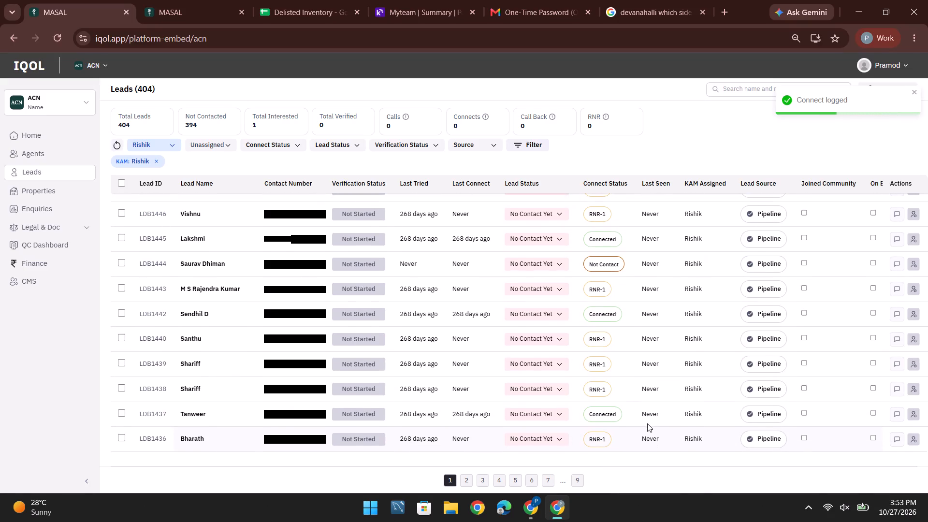
click(892, 438)
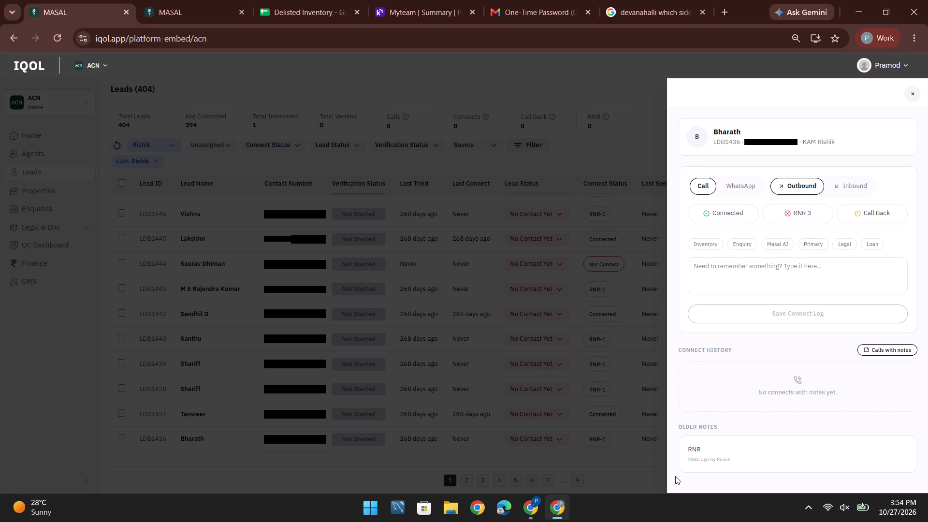
click(614, 458)
scroll(692, 425, up, 1)
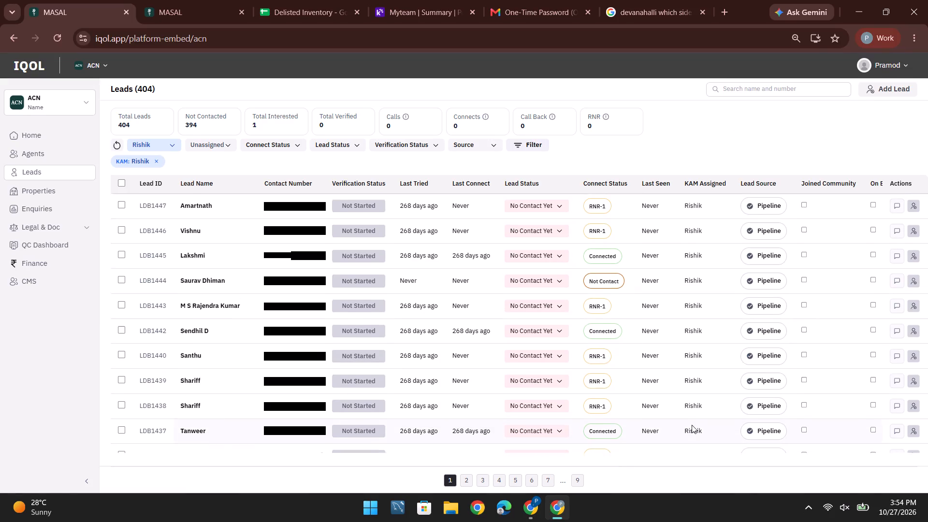
scroll(692, 425, up, 1)
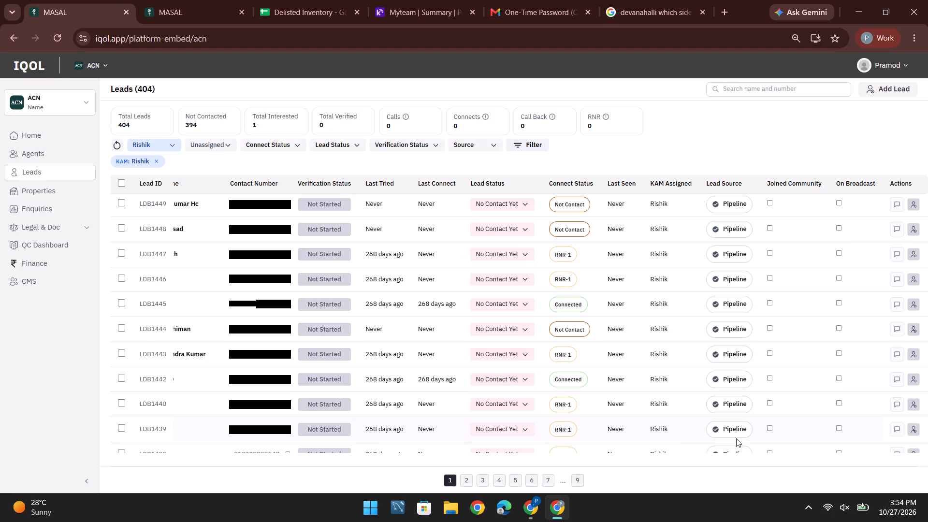
click(897, 426)
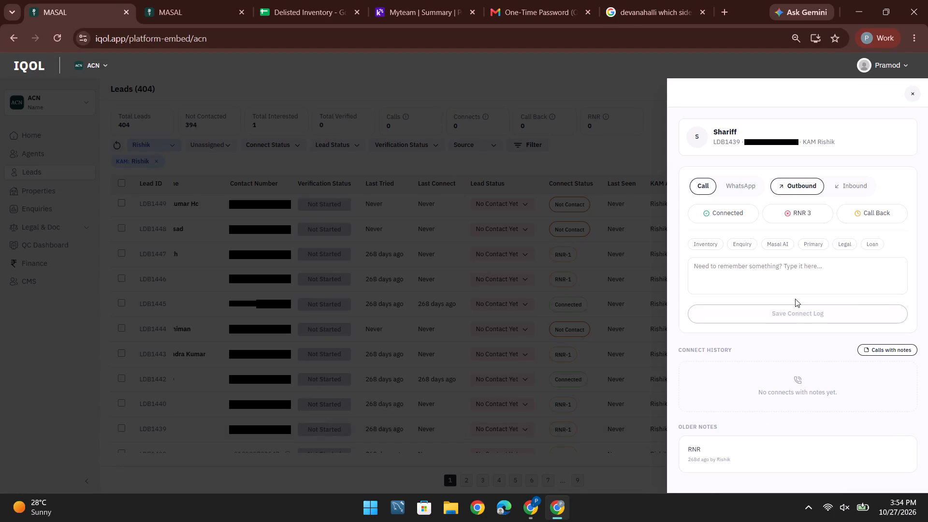
click(808, 212)
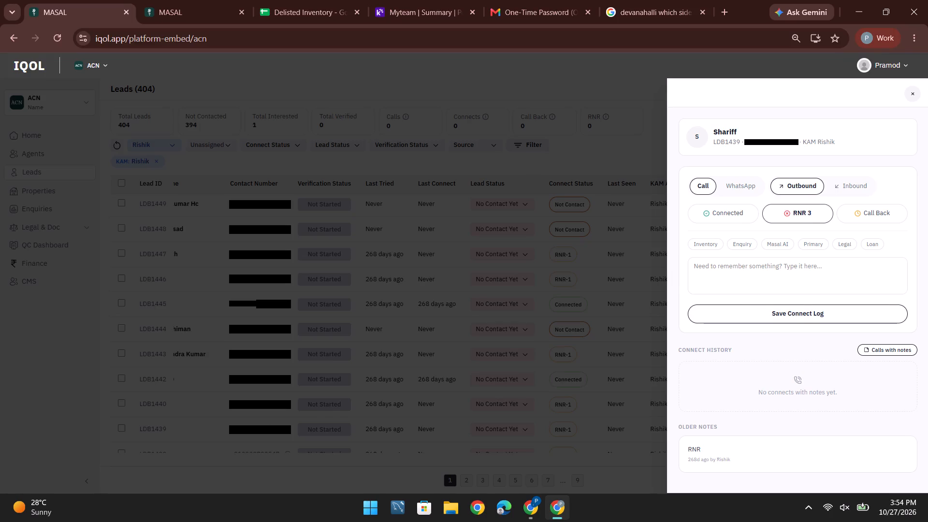
text(rnr)
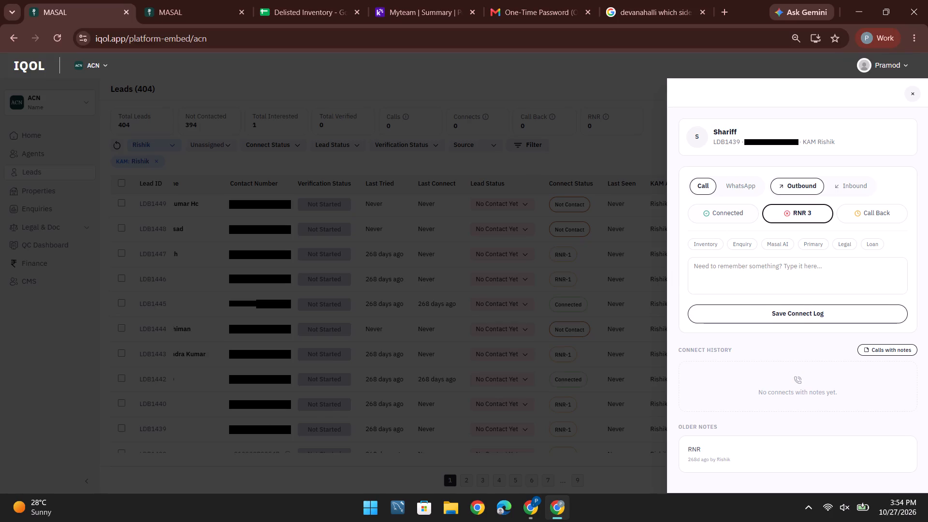
click(721, 269)
key(r)
text(nr)
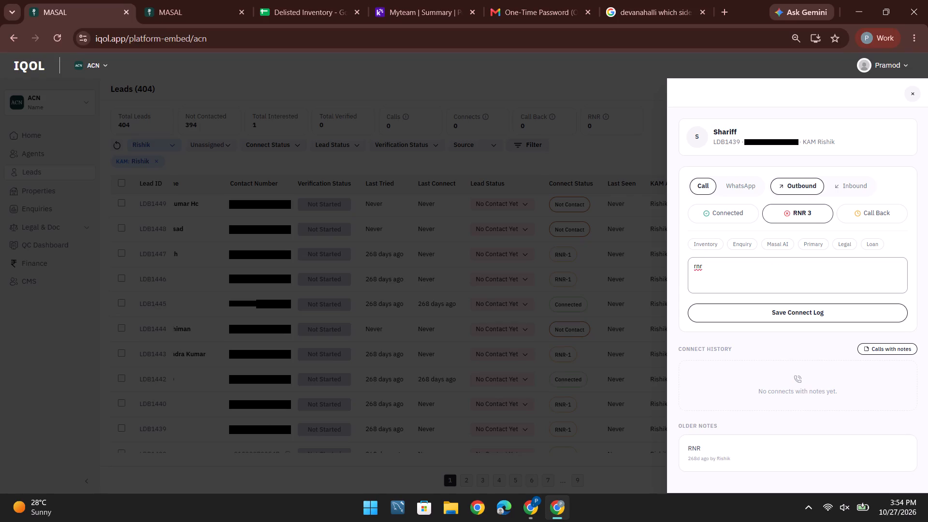
click(791, 319)
click(613, 474)
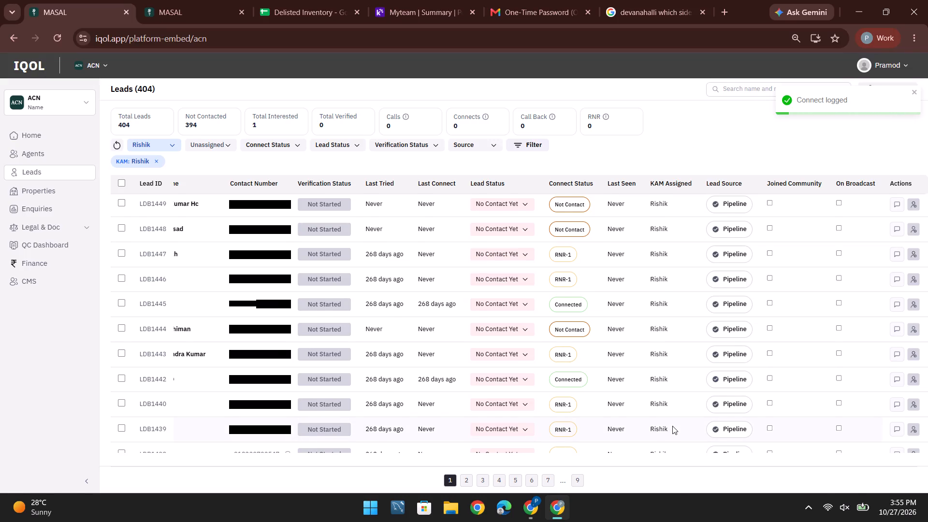
In the second MASAL browser page, open the ACN leads list and filter it by KAM Pramod.
scroll(672, 426, up, 1)
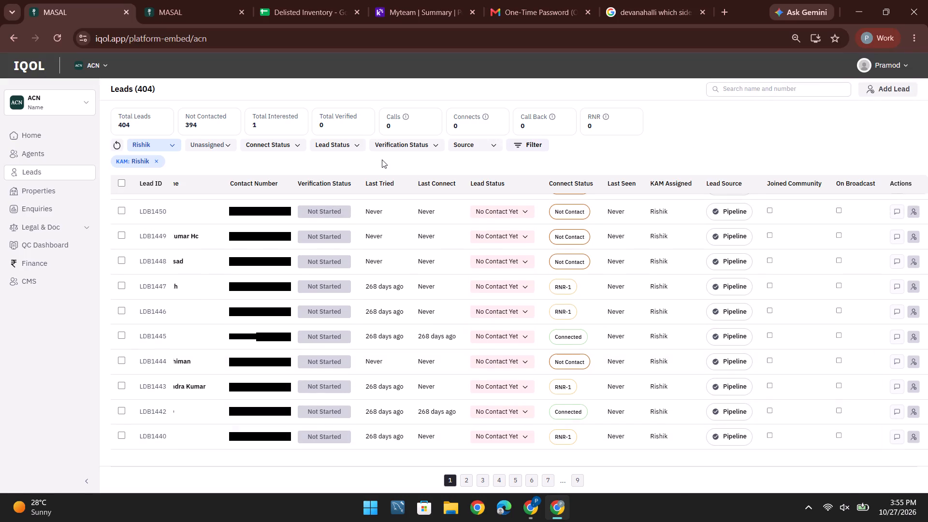
click(198, 1)
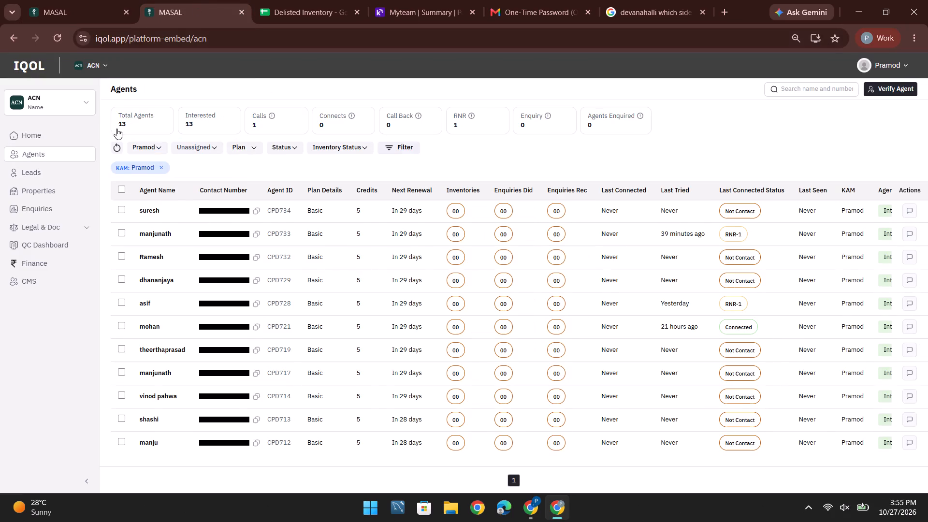
click(85, 179)
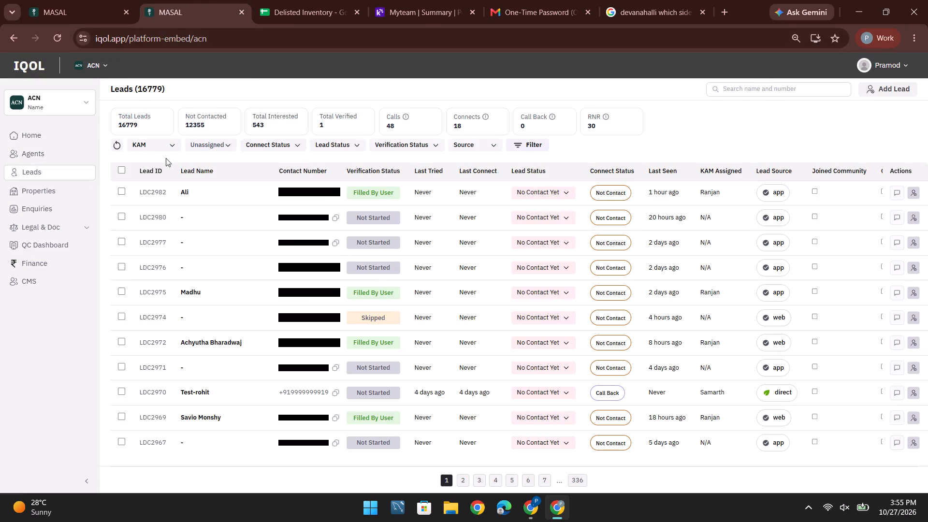
click(173, 146)
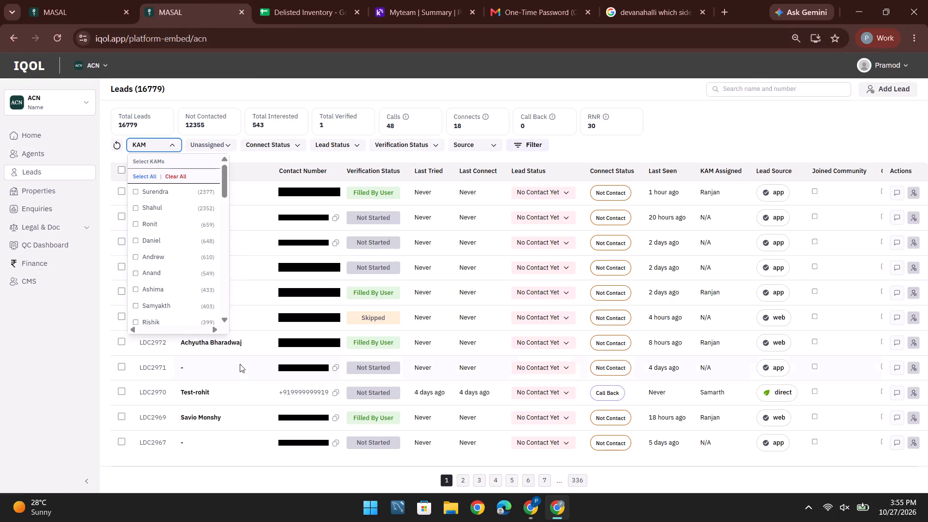
triple_click(221, 318)
triple_click(221, 318)
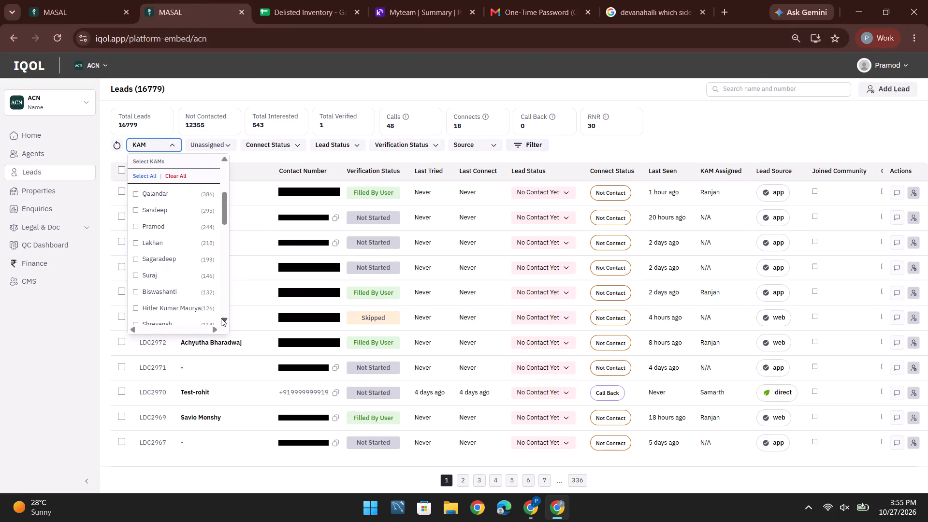
click(176, 233)
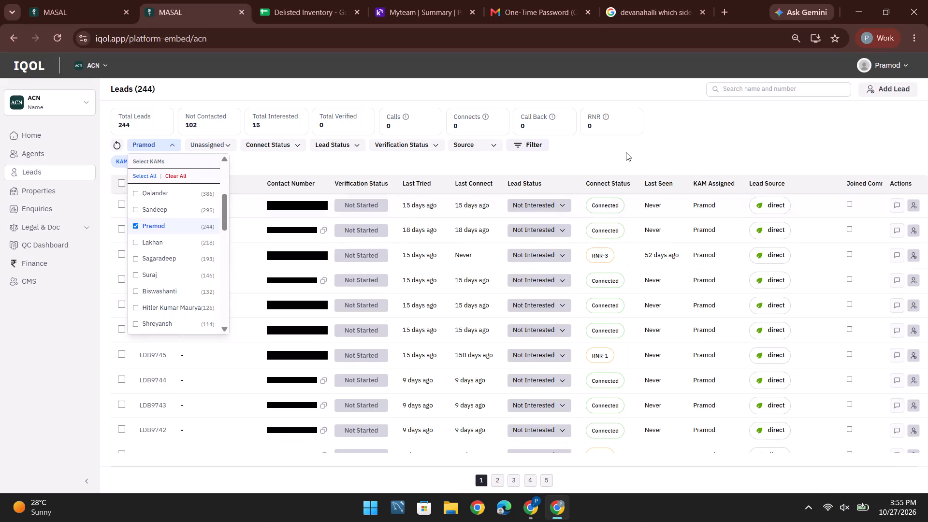
click(626, 152)
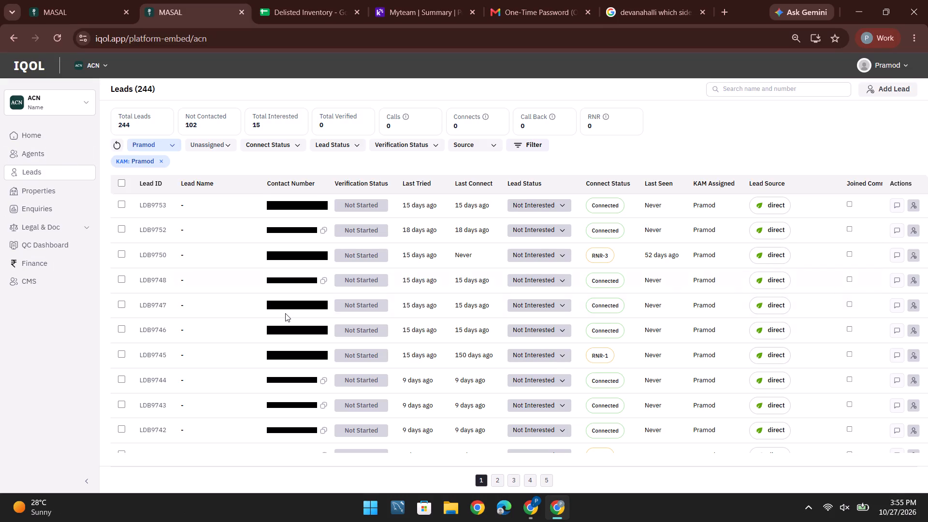
Look through KAM Pramod's leads and examine the connect logs of Manav Properties (LDB9175) and Asian Realty Associates (LDB9174).
scroll(285, 313, down, 3)
scroll(285, 313, right, 2)
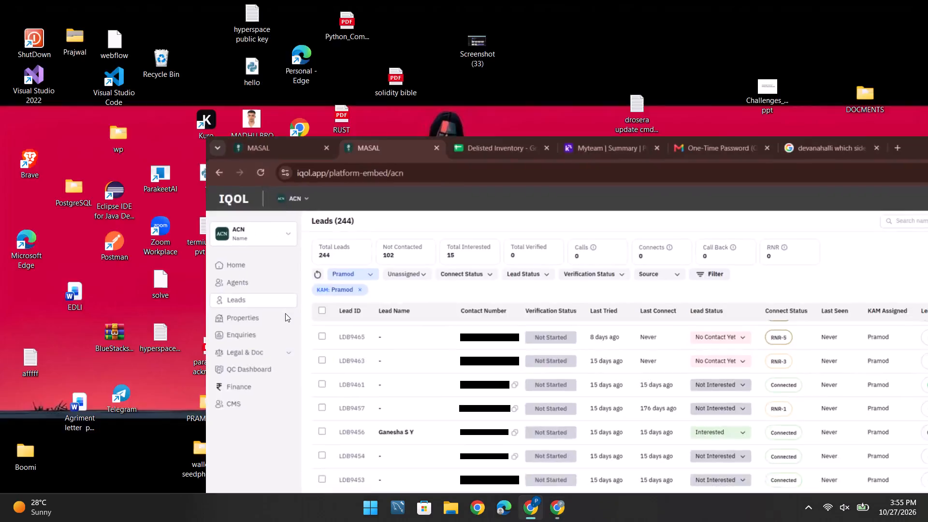
scroll(322, 521, right, 1)
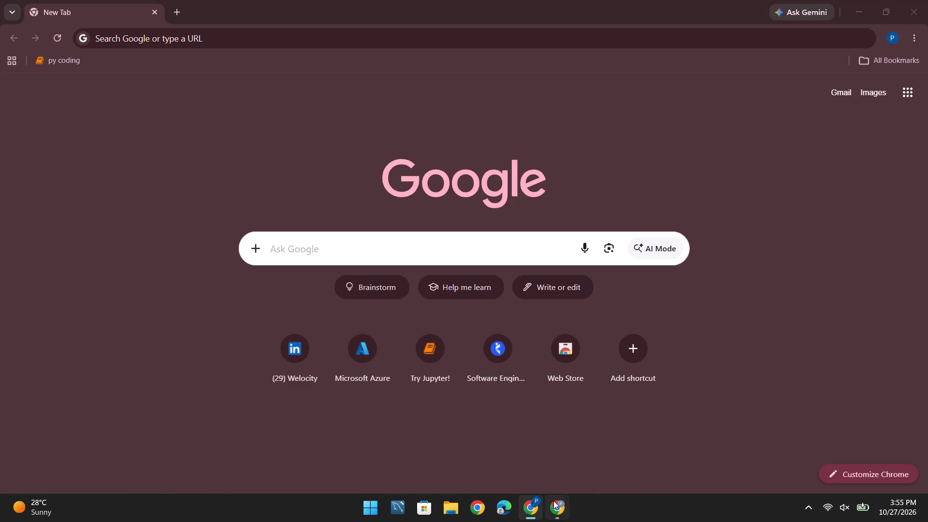
scroll(553, 501, right, 1)
click(553, 503)
scroll(693, 290, down, 3)
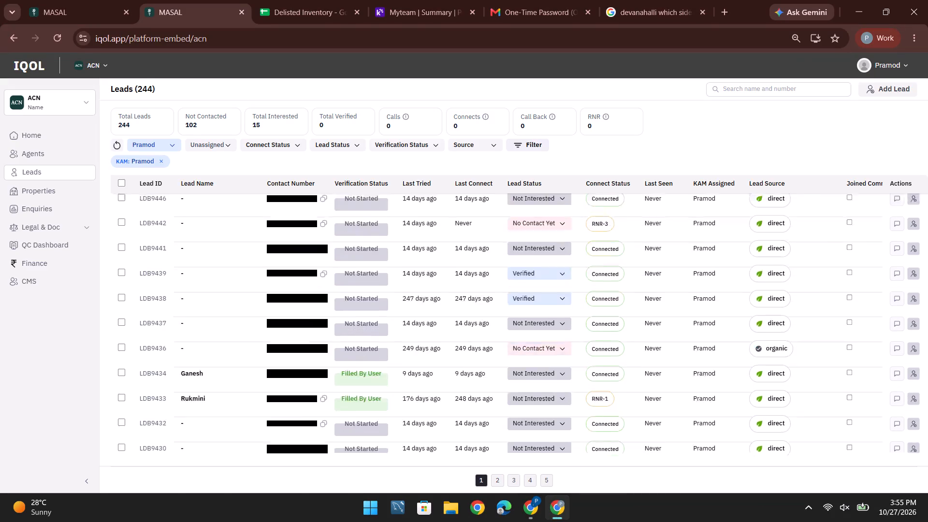
scroll(693, 290, down, 5)
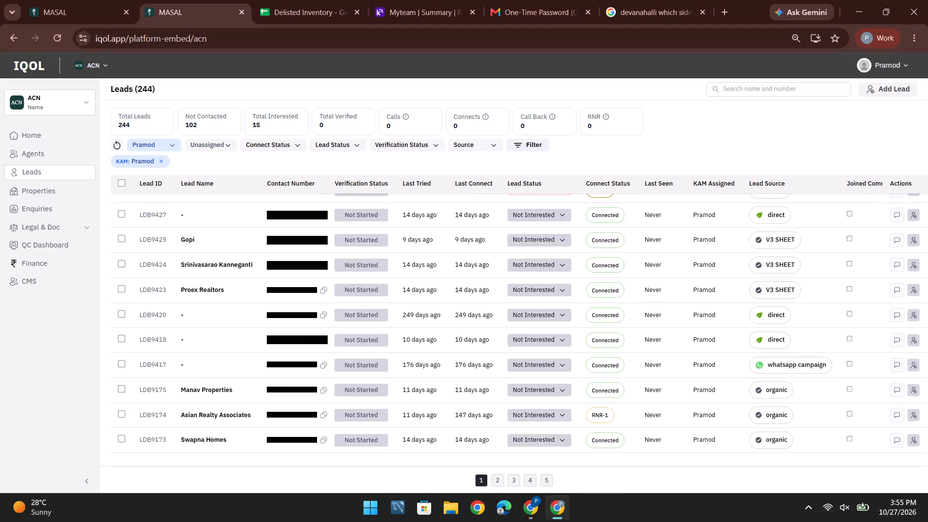
click(895, 394)
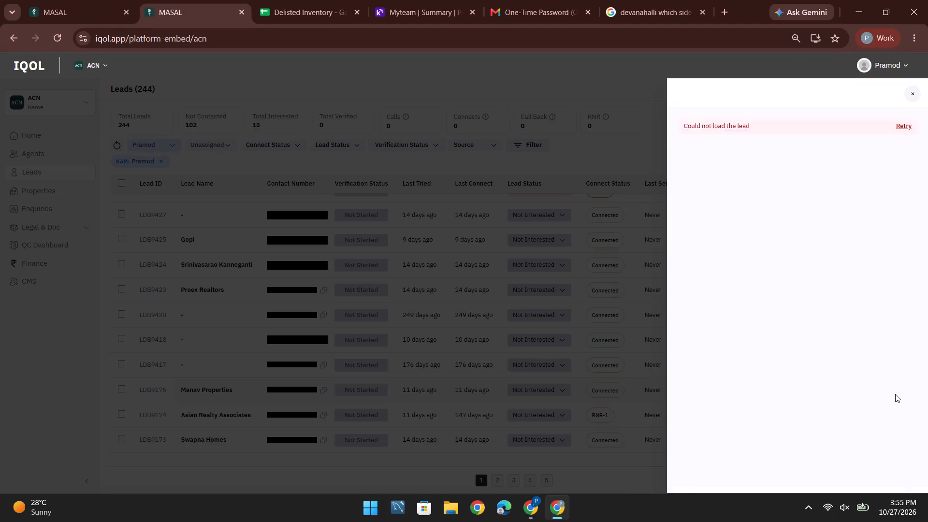
click(652, 482)
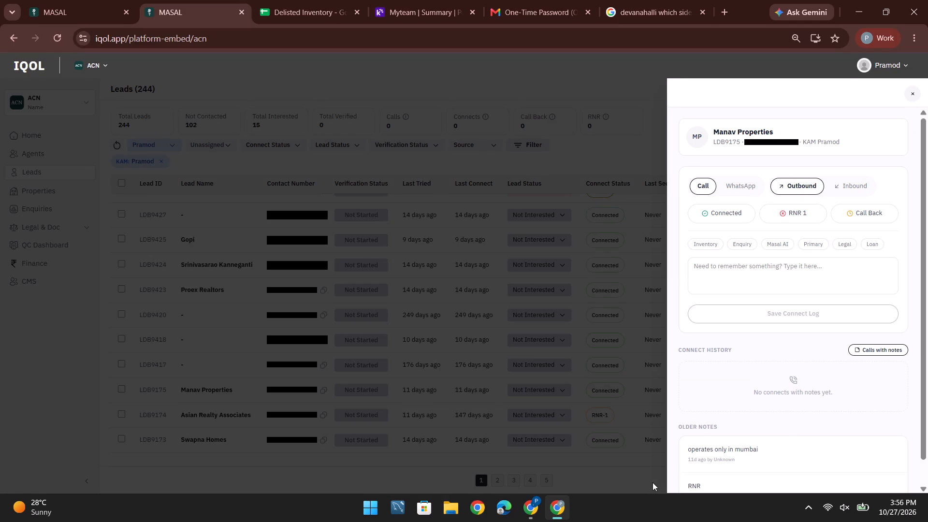
click(898, 421)
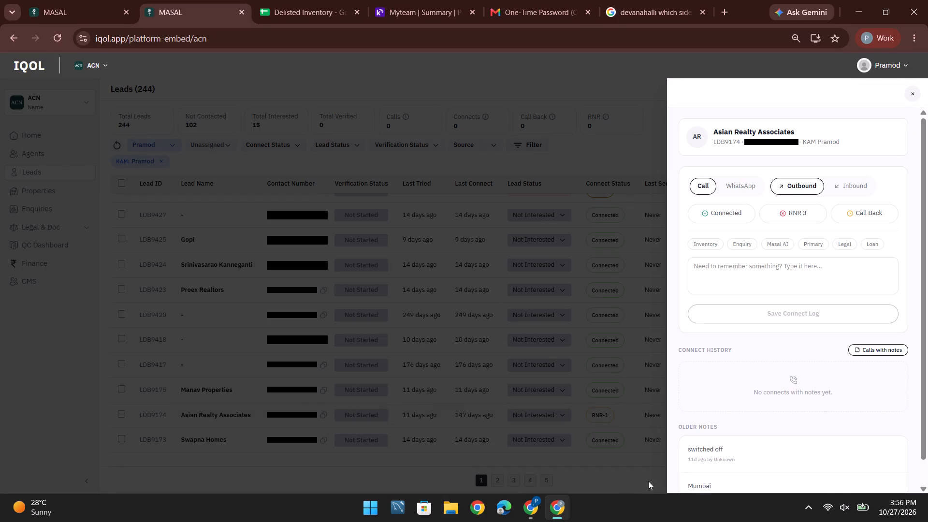
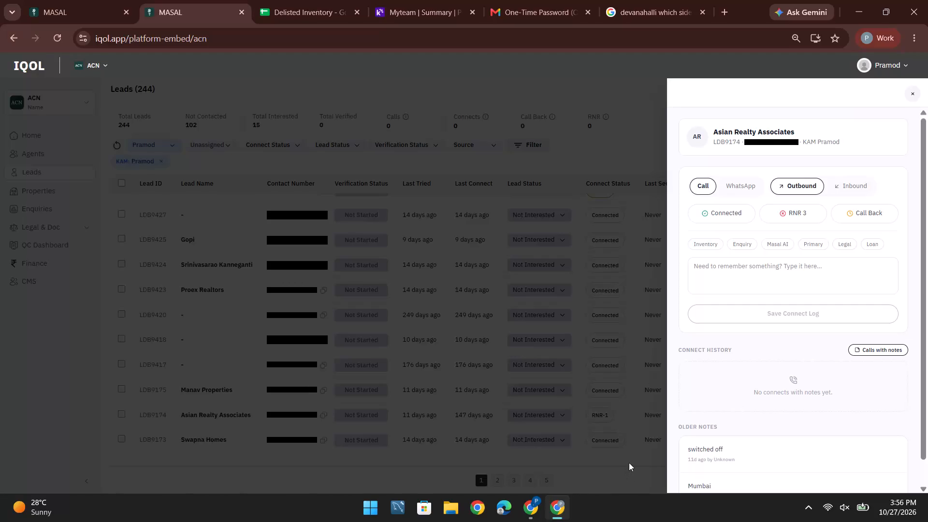
click(629, 463)
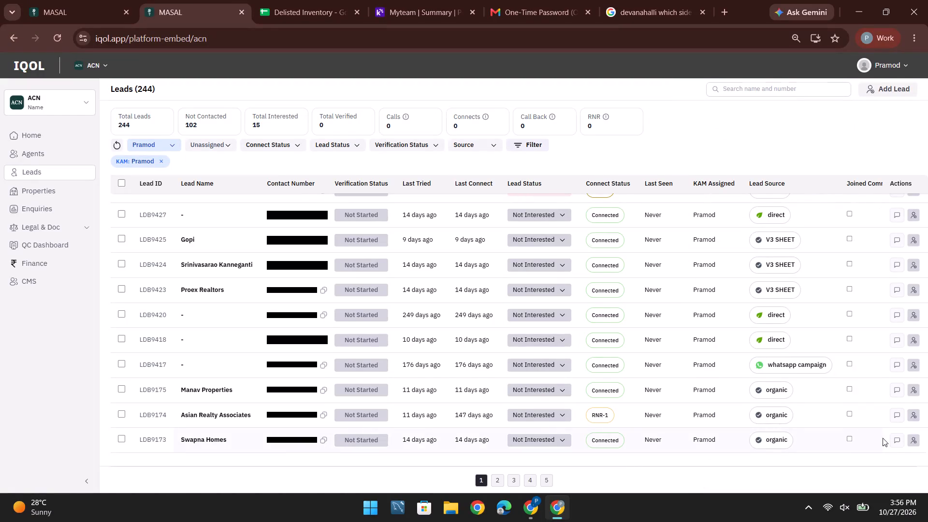
click(895, 439)
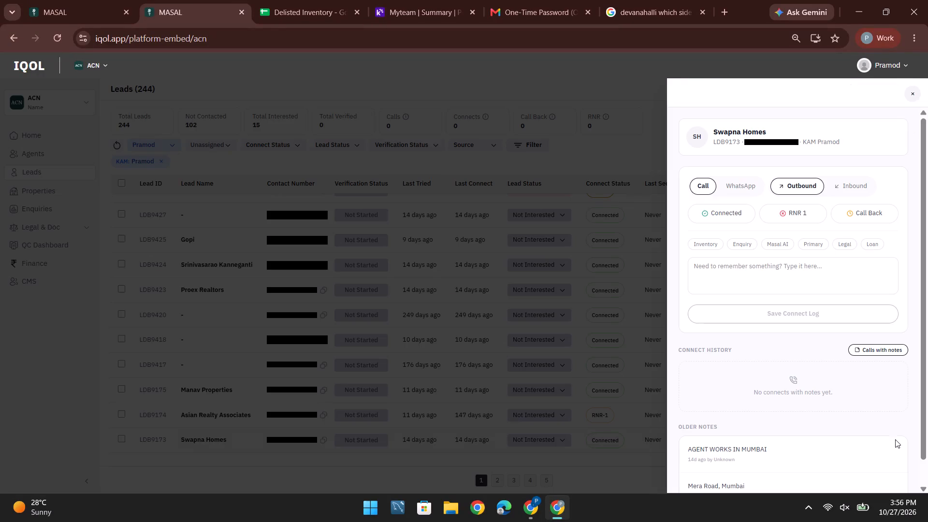
click(636, 462)
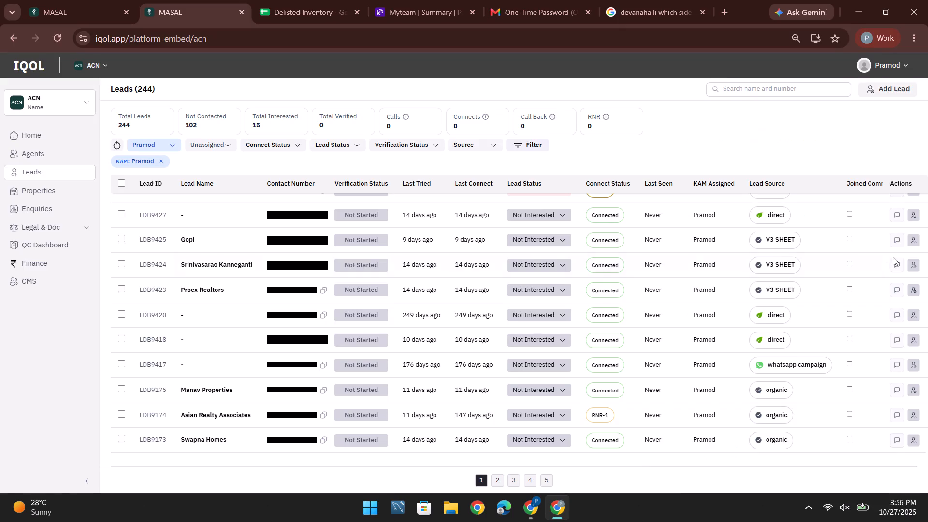
click(894, 260)
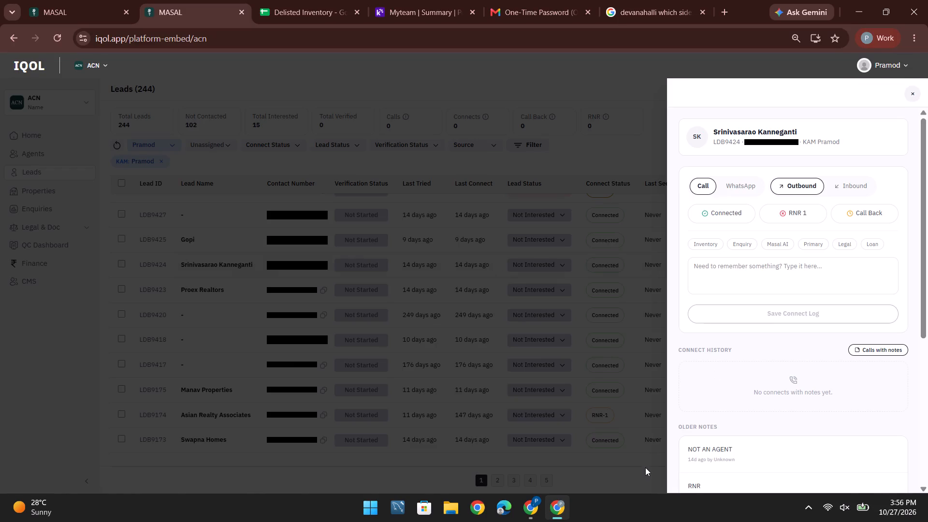
click(645, 473)
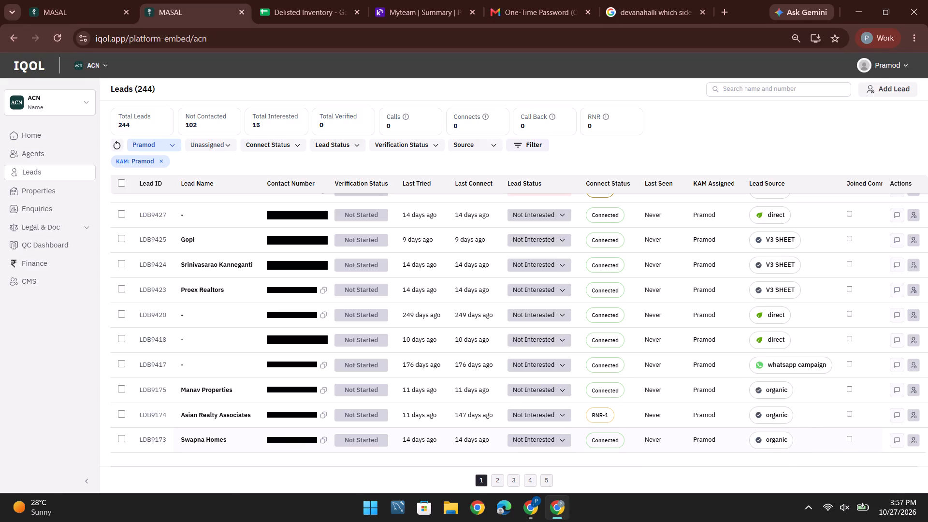
click(899, 261)
click(627, 479)
scroll(708, 422, down, 1)
scroll(708, 422, up, 2)
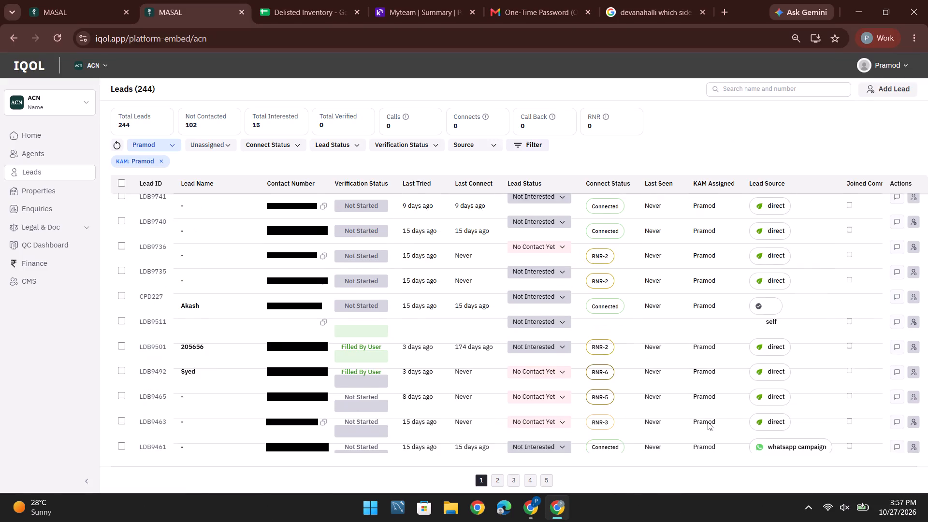
click(895, 210)
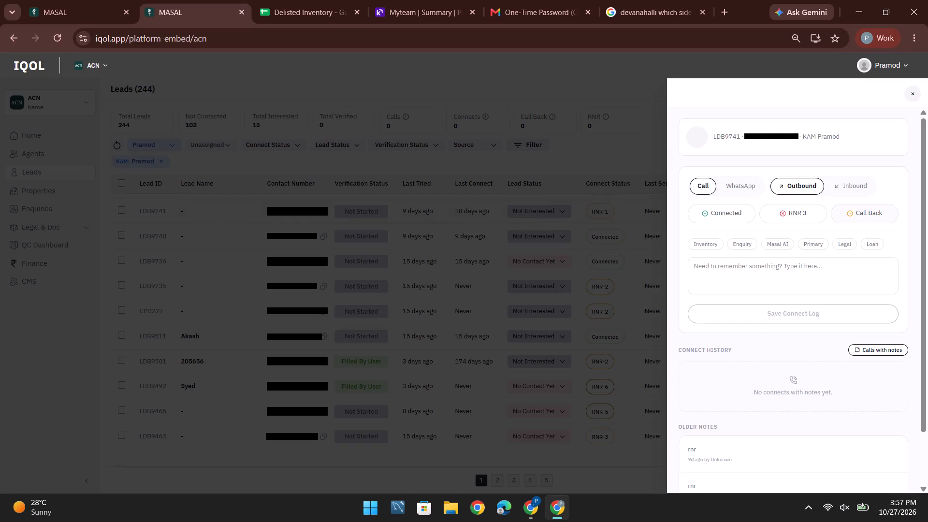
click(648, 474)
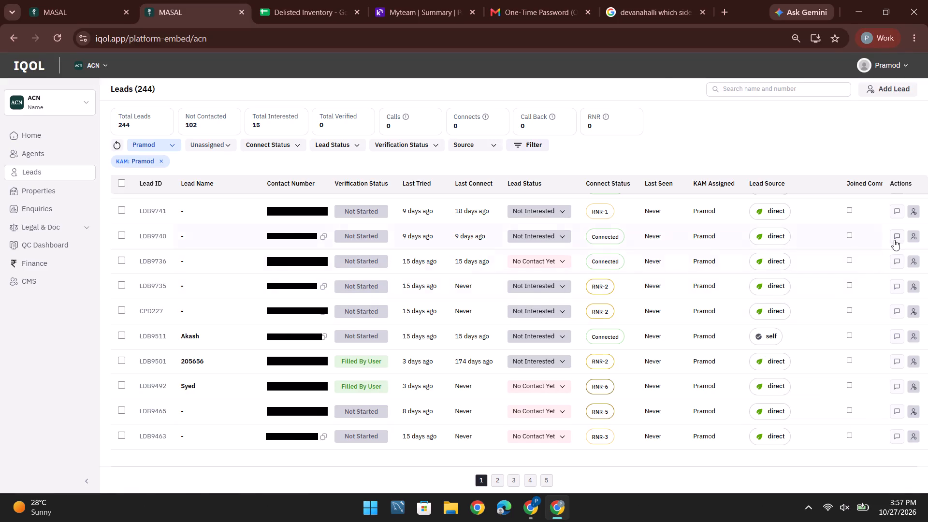
click(894, 240)
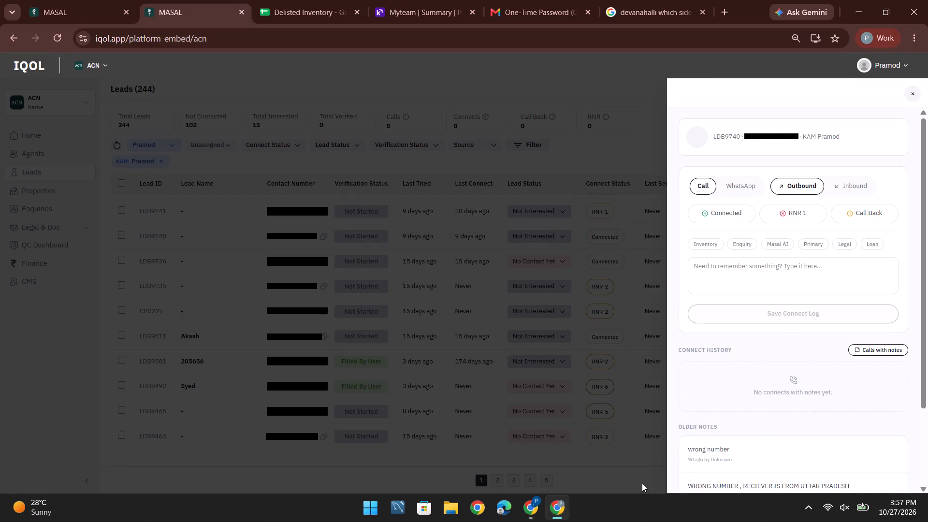
click(642, 483)
click(899, 259)
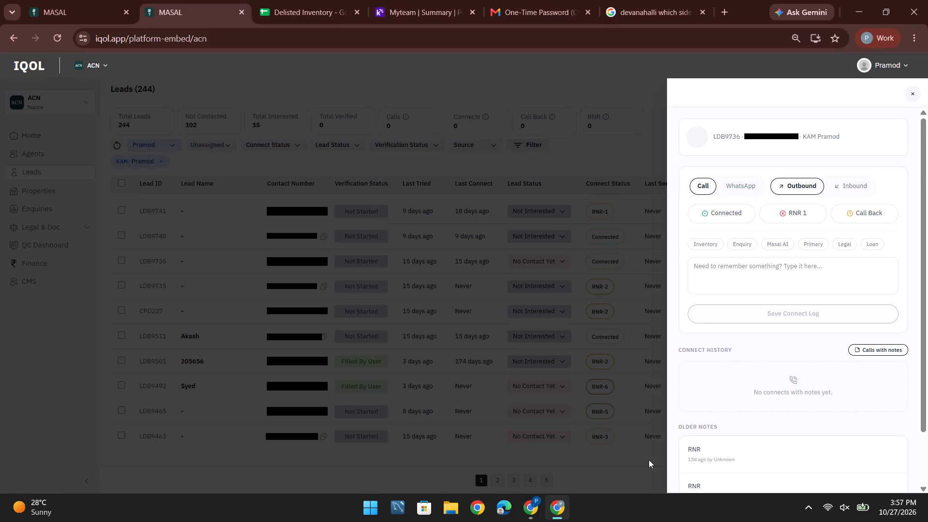
click(732, 399)
click(602, 461)
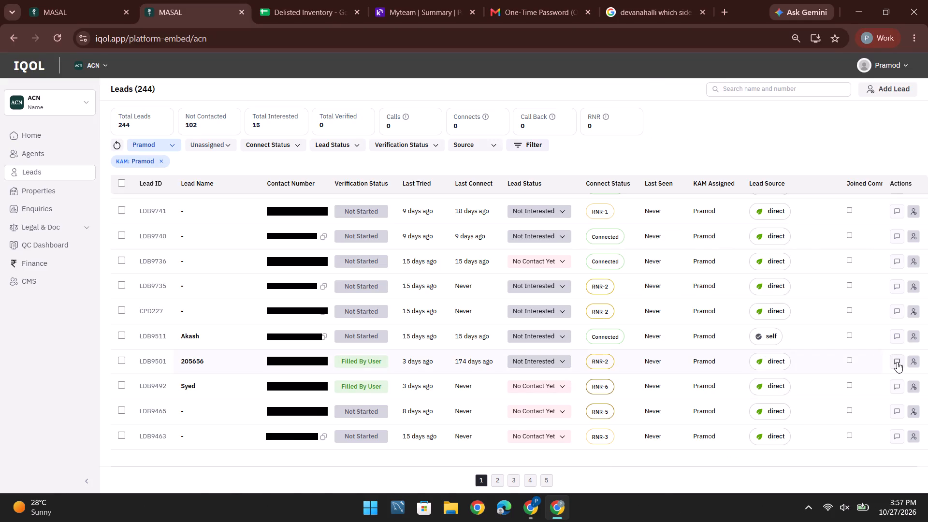
click(897, 362)
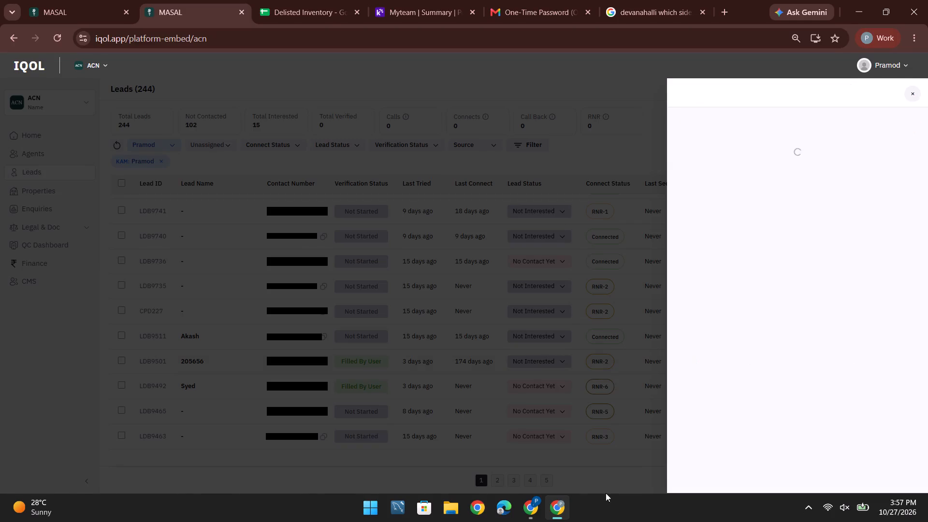
click(654, 466)
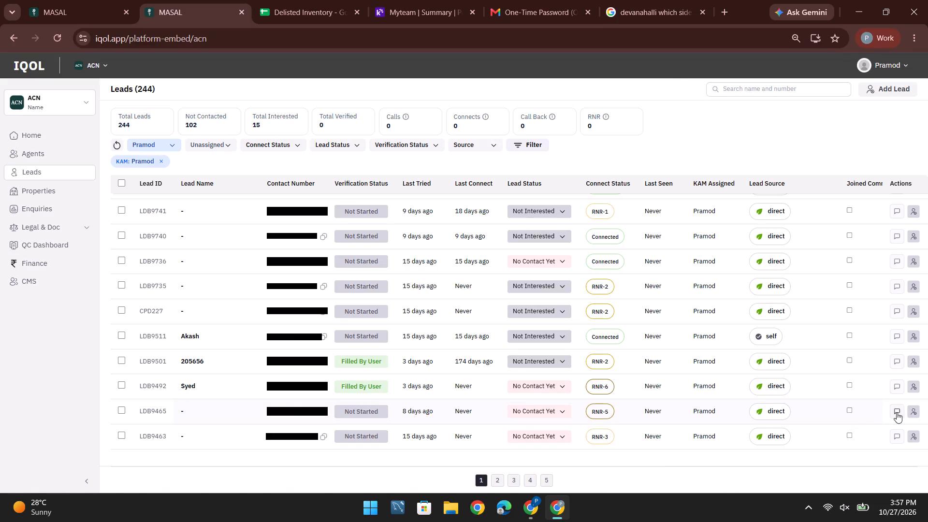
click(897, 412)
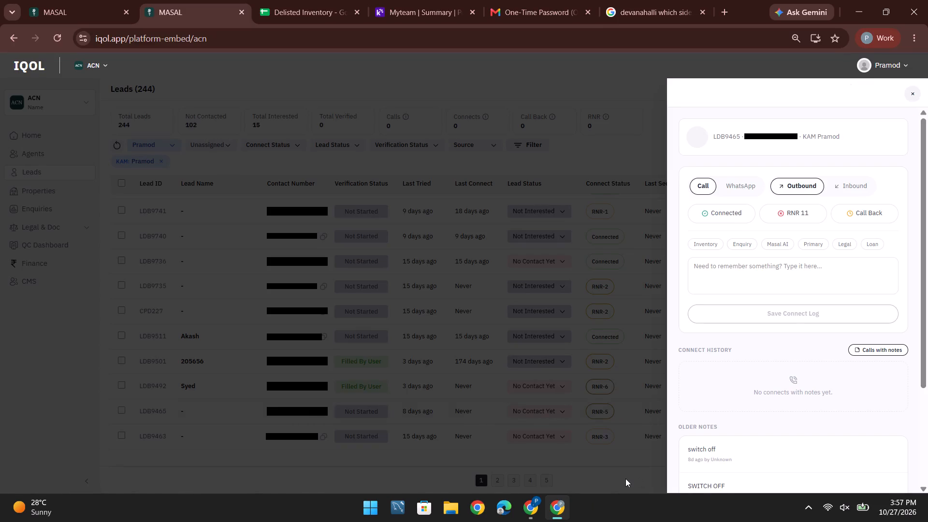
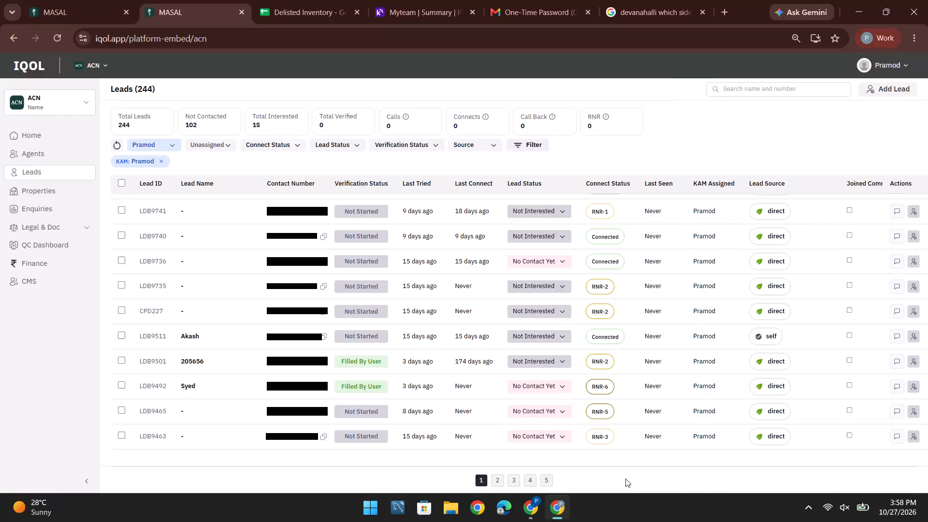
click(898, 387)
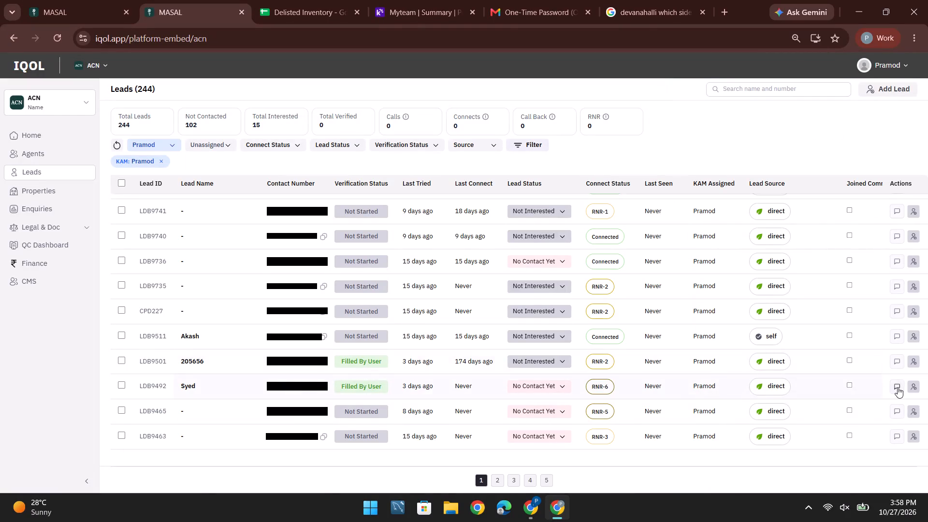
click(607, 444)
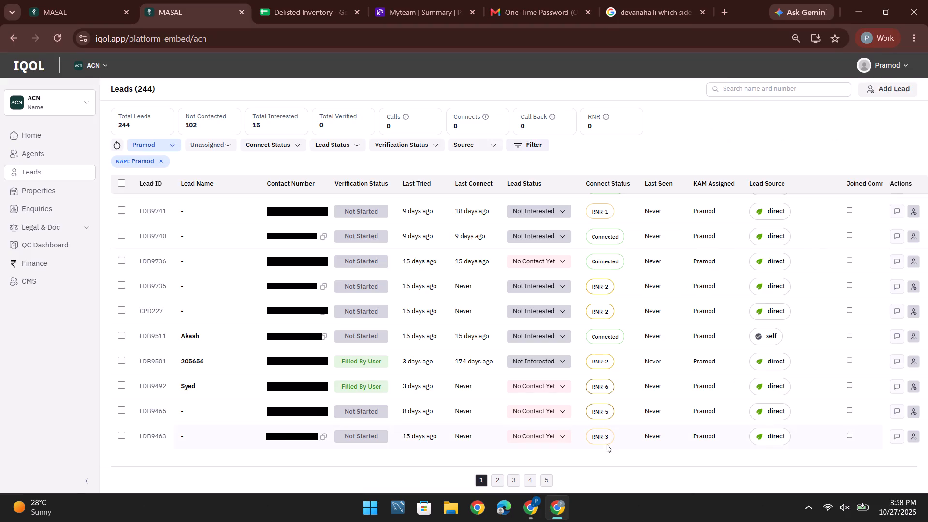
click(902, 335)
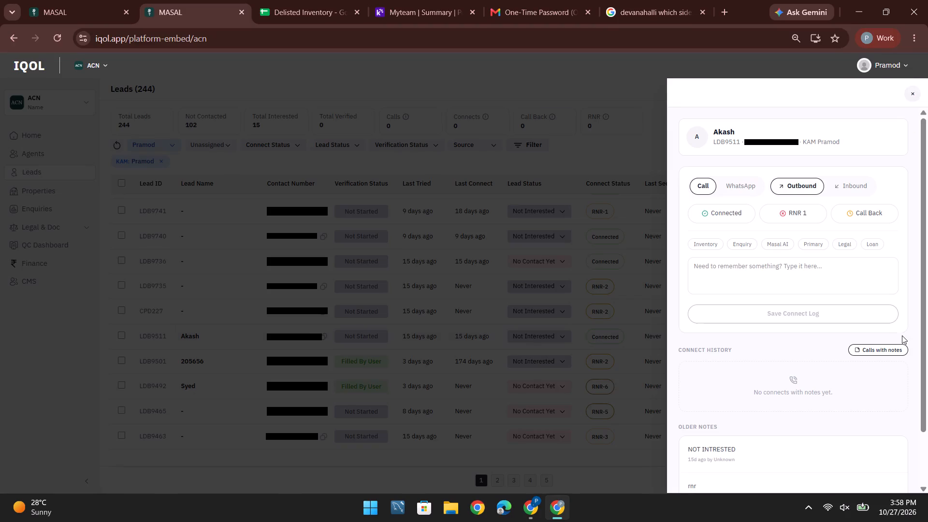
click(648, 467)
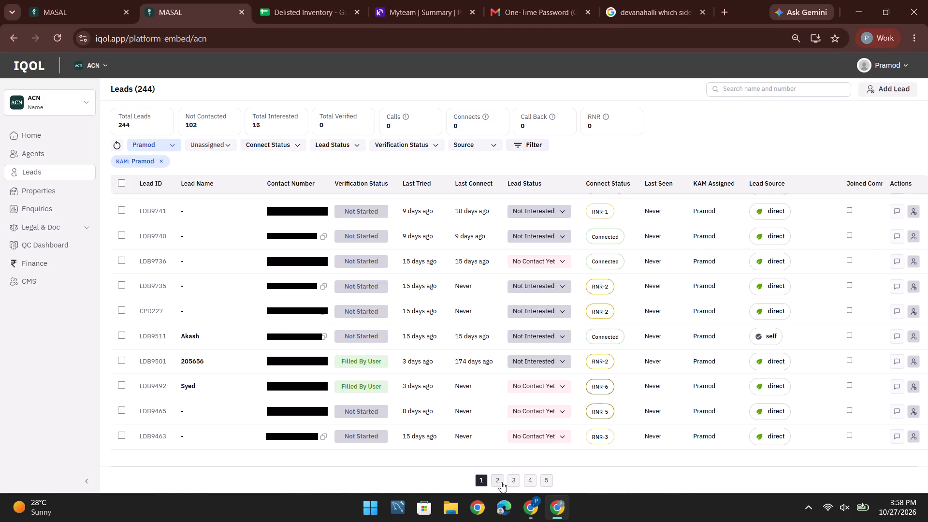
On page 2 of Pramod's leads, examine the connect logs of Yash Estate Agency, Property Hub, Shree Vasavi Homes and Balaji Properties.
click(501, 482)
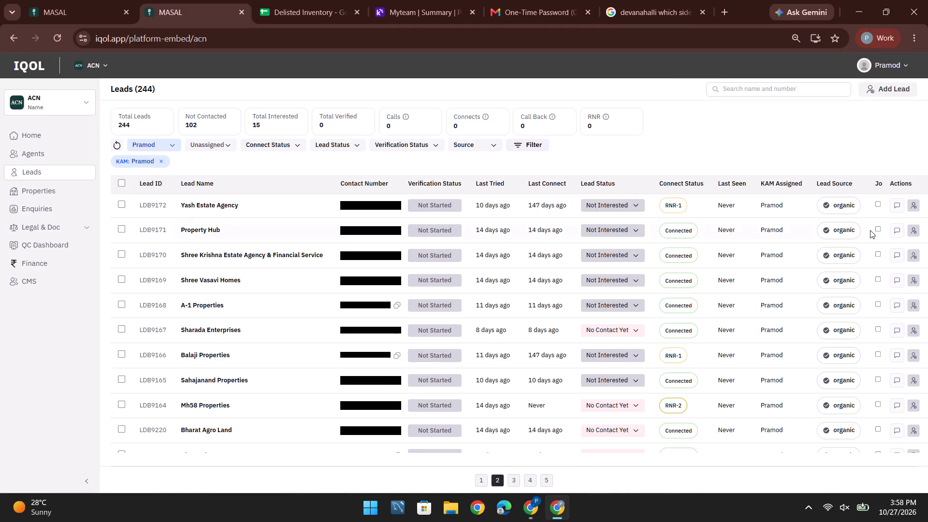
click(894, 203)
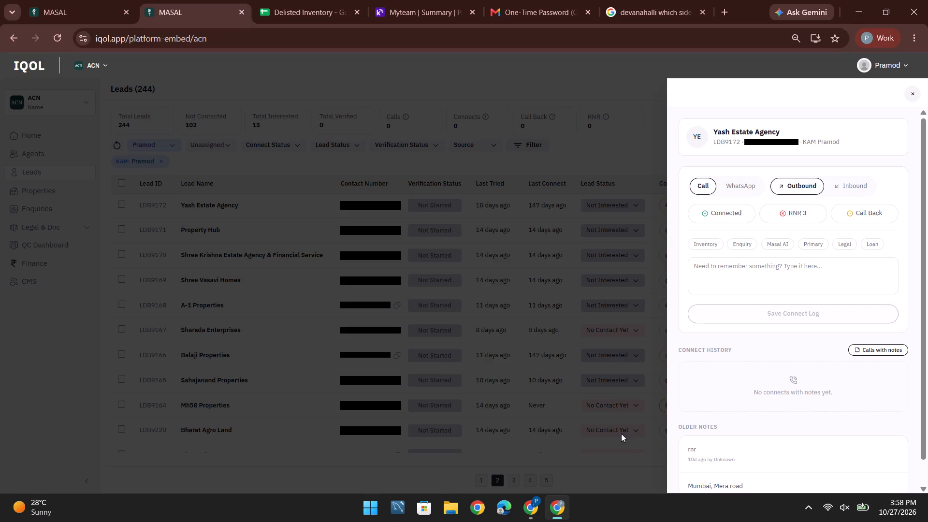
click(629, 445)
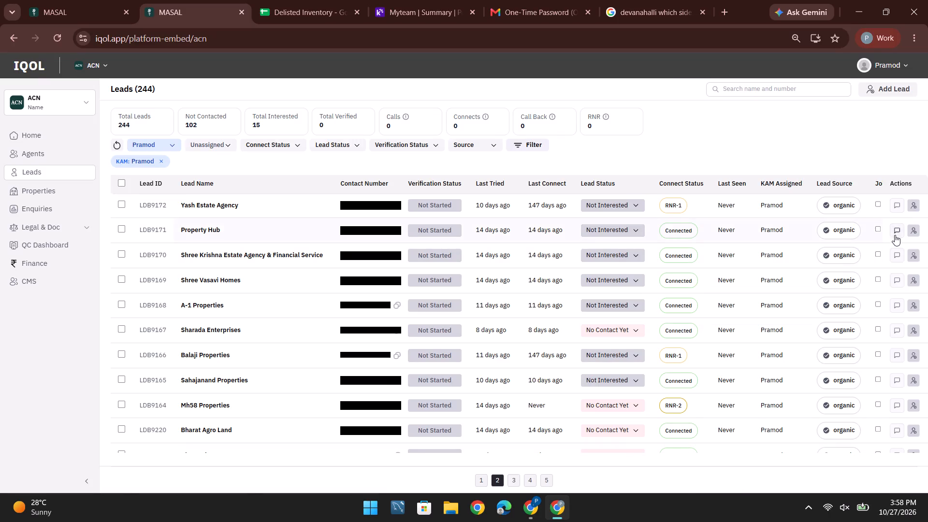
click(895, 235)
click(615, 472)
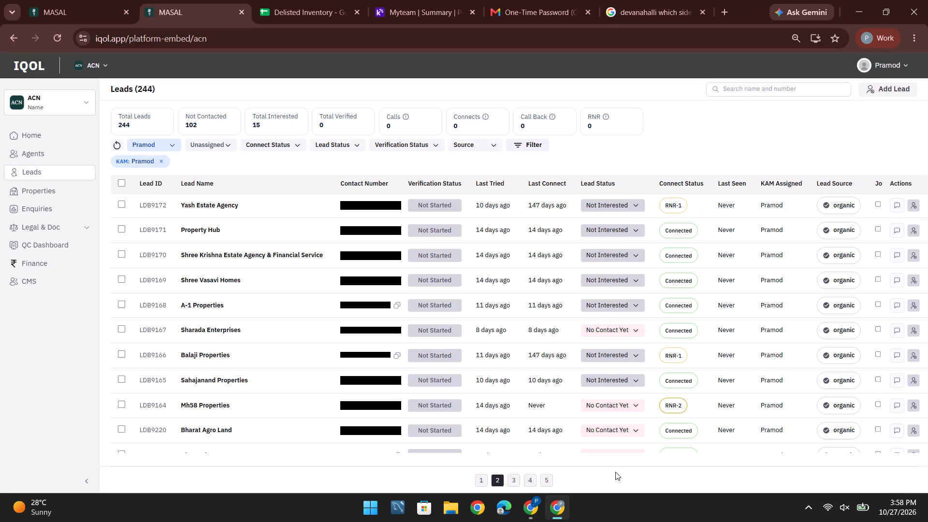
click(894, 275)
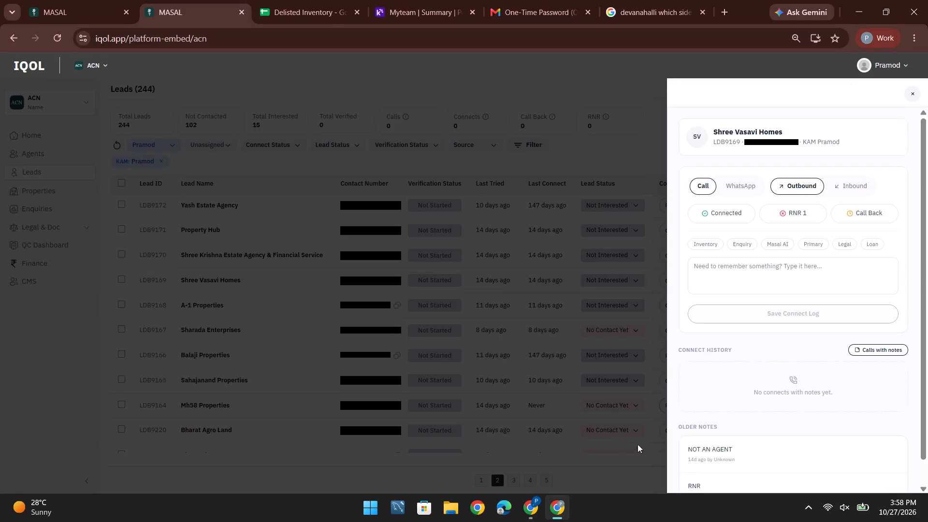
click(631, 450)
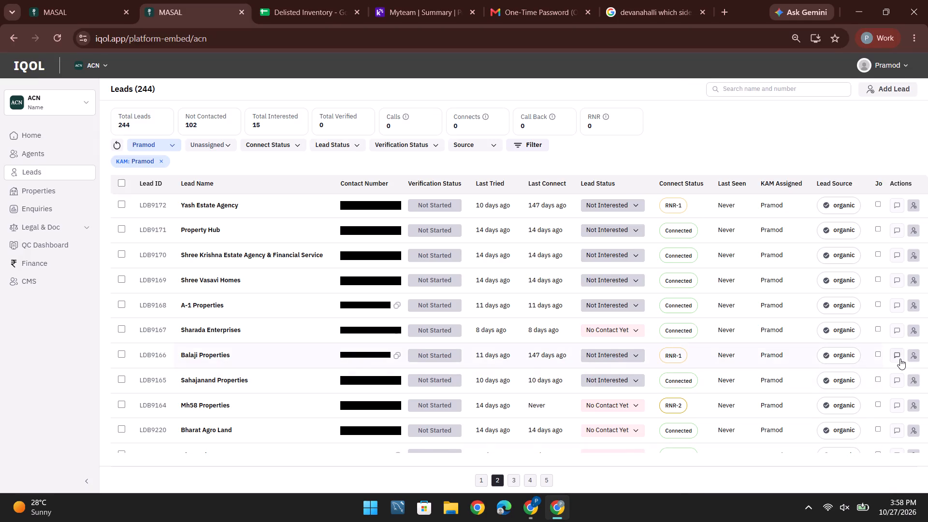
click(900, 359)
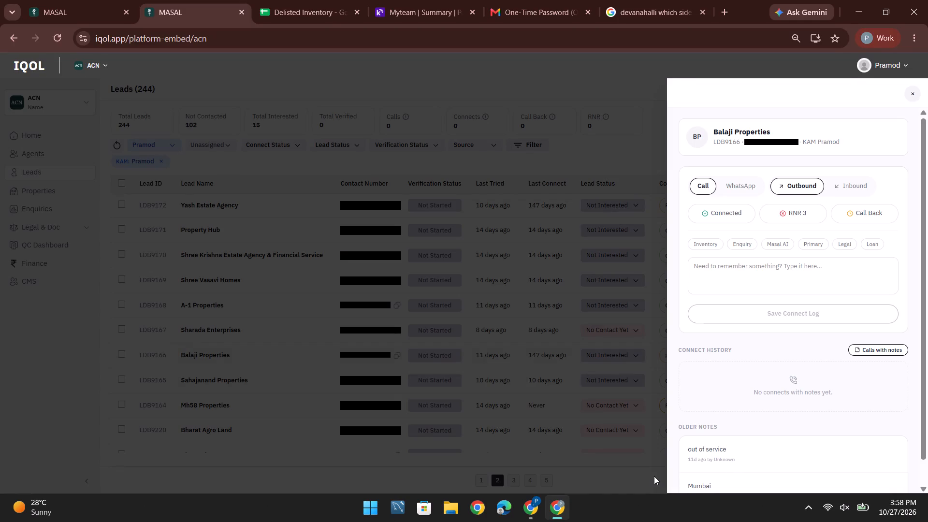
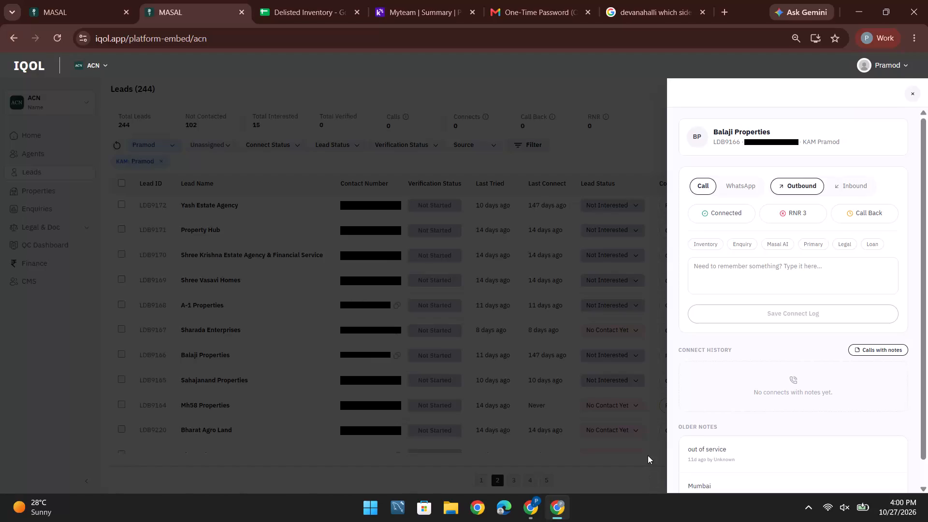
Close the connect log of Balaji Properties (LDB9166) and open the one for Mh58 Properties (LDB9164).
click(648, 455)
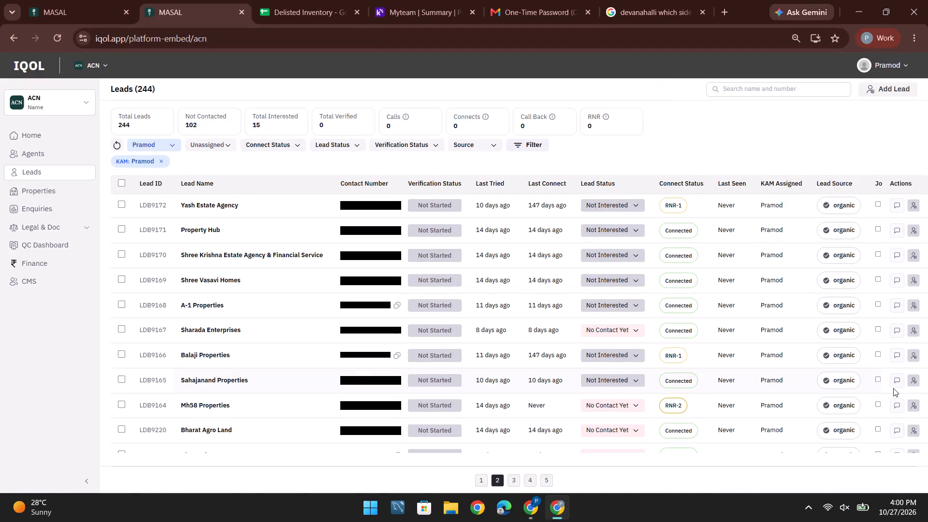
scroll(893, 388, right, 1)
click(897, 359)
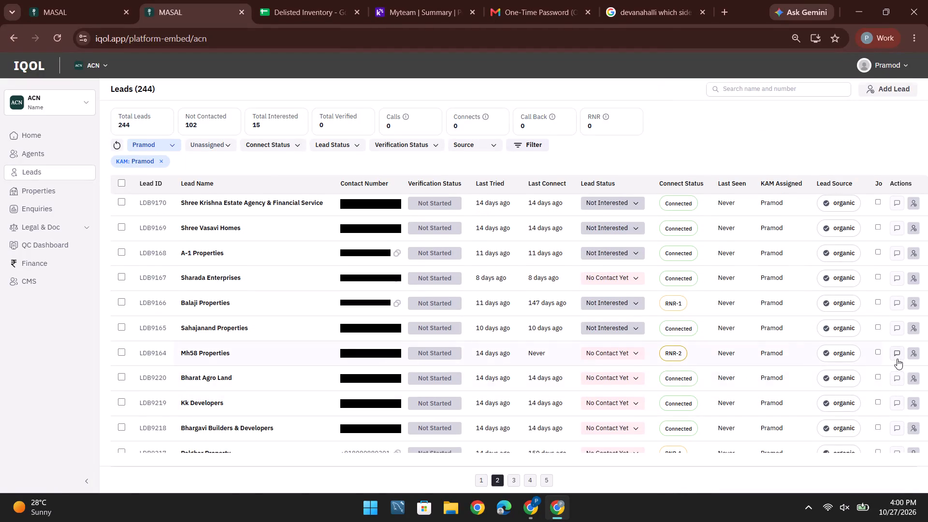
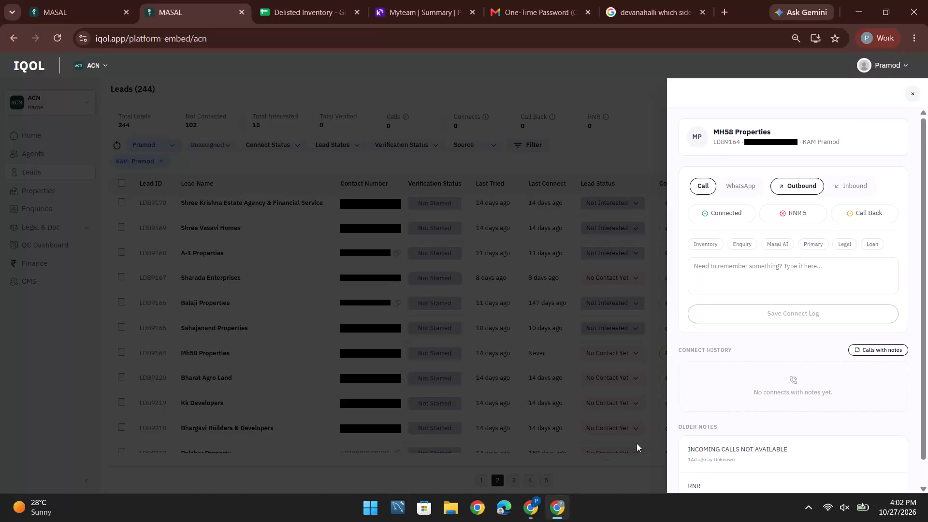
Close the Mh58 Properties log and check the connect log and older notes of Rudra Reality (LDB9215).
click(637, 443)
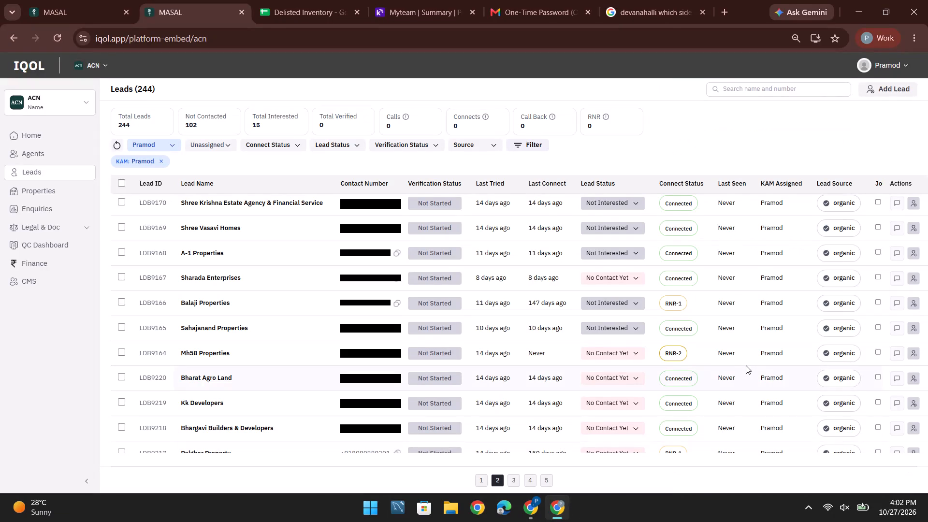
scroll(746, 365, down, 1)
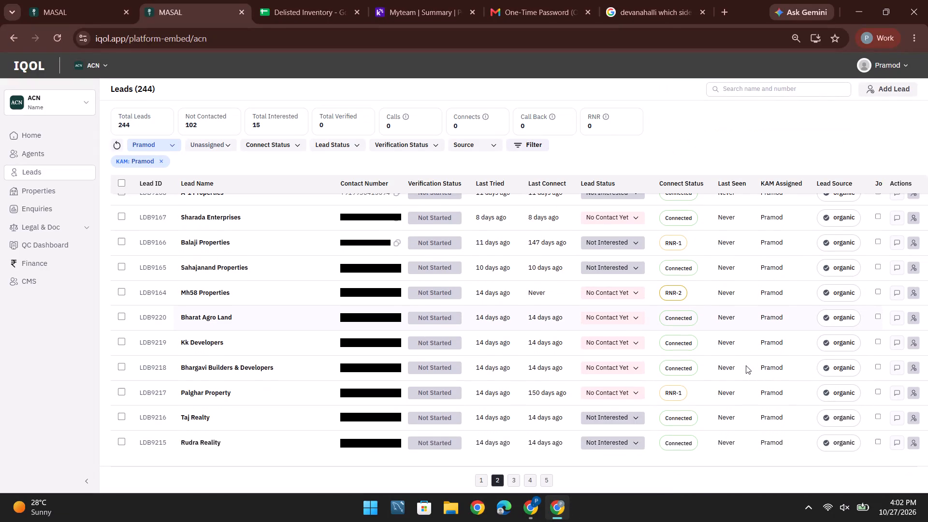
scroll(746, 365, right, 2)
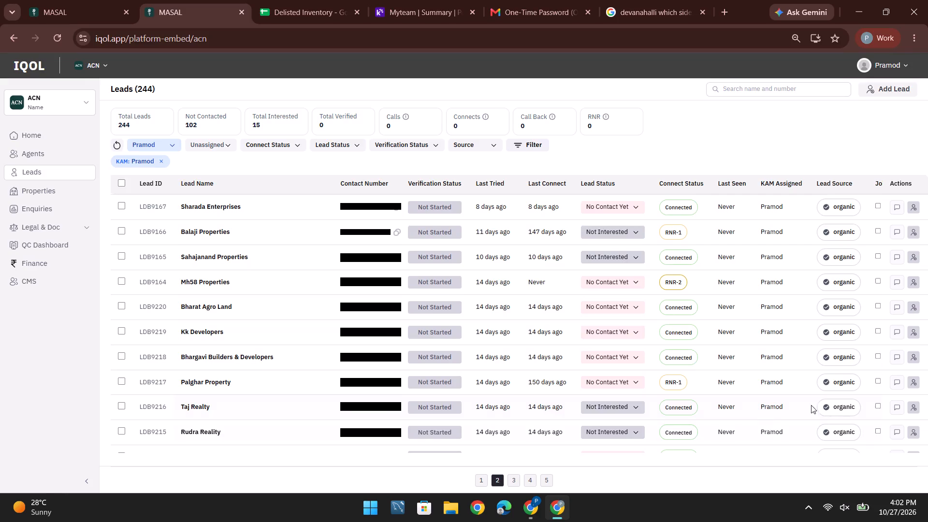
click(893, 438)
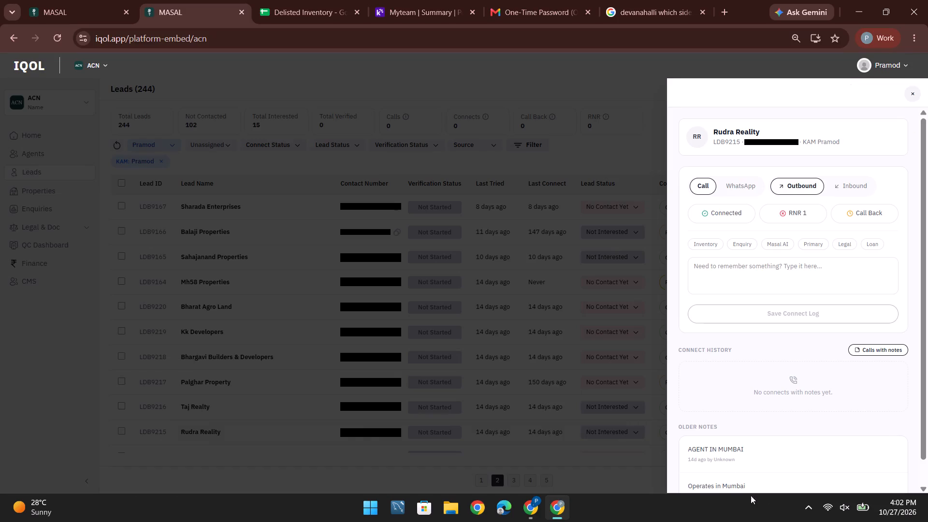
click(644, 455)
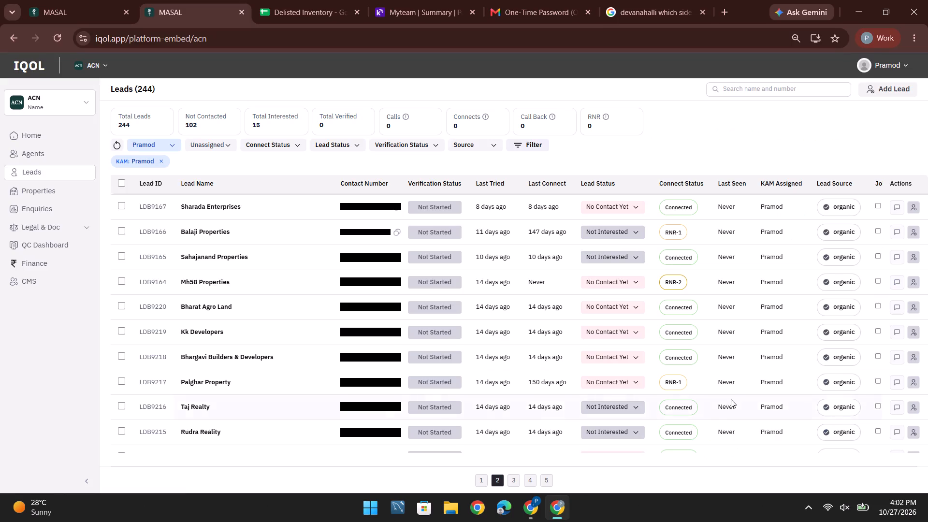
Check the connect logs and older notes of Mk Real Estate Consultancy & Liaison Work (LDB9211) and Happy Home Real Estate Agency (LDB9209).
scroll(731, 399, right, 2)
scroll(748, 380, down, 2)
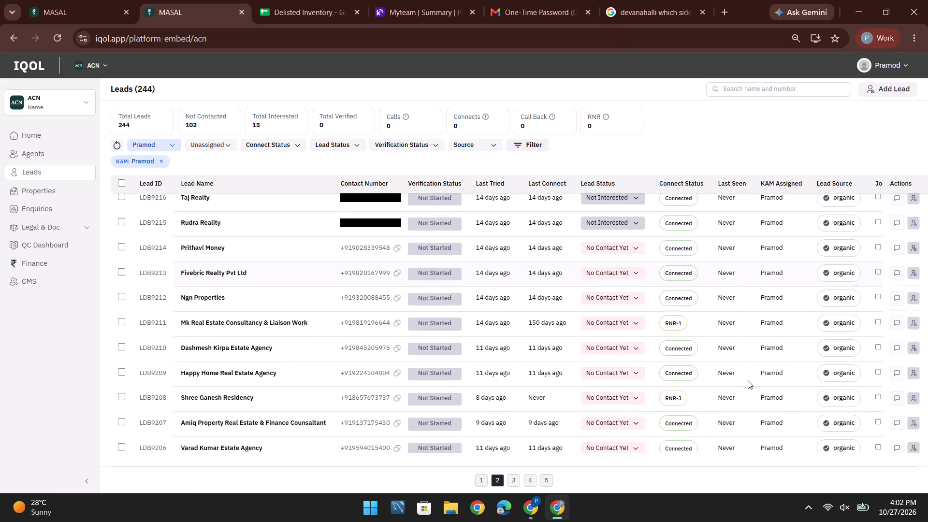
drag(748, 380, 831, 332)
click(862, 351)
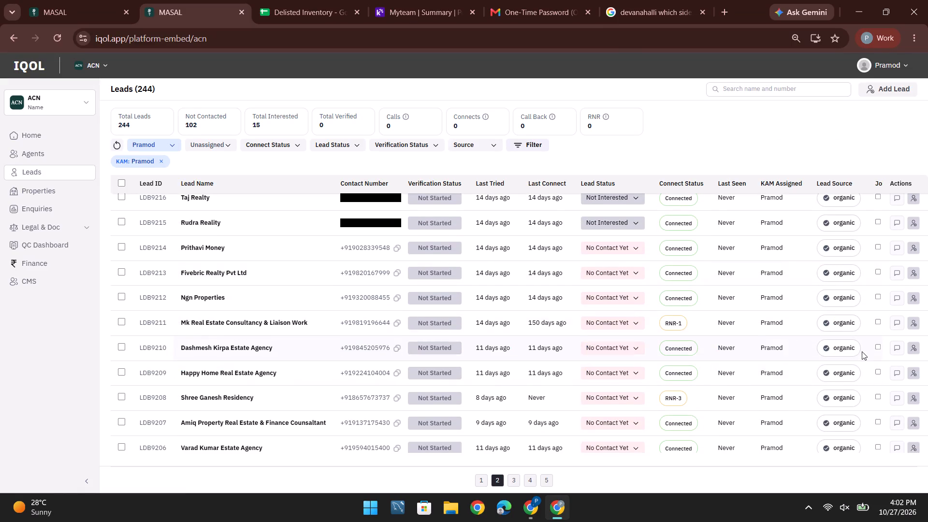
click(897, 325)
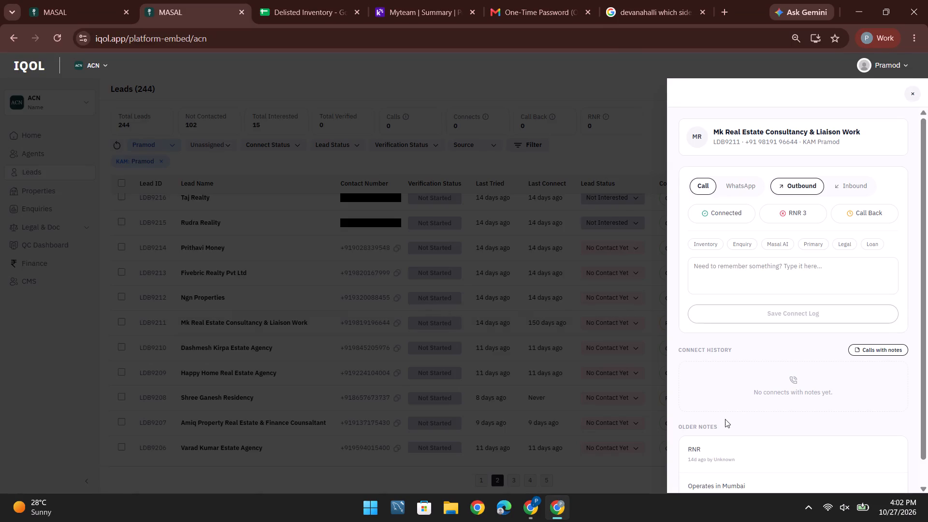
click(640, 459)
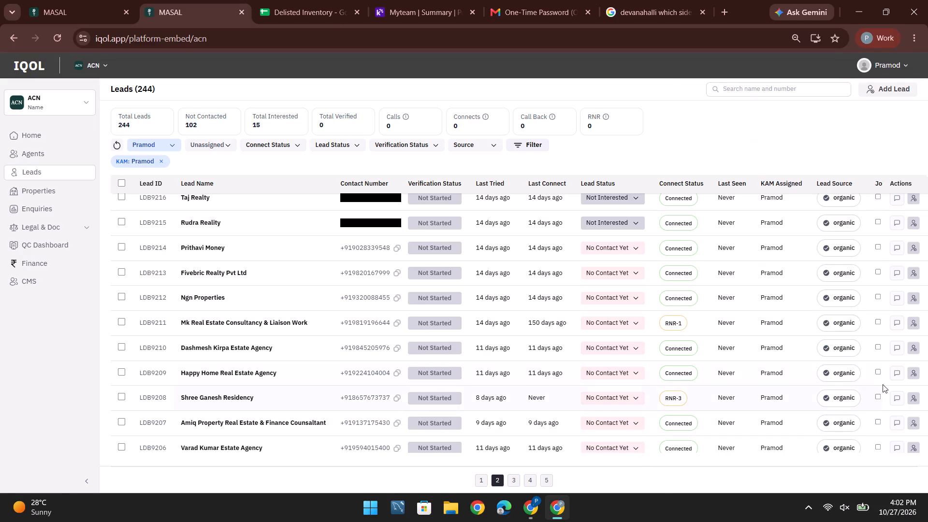
click(893, 376)
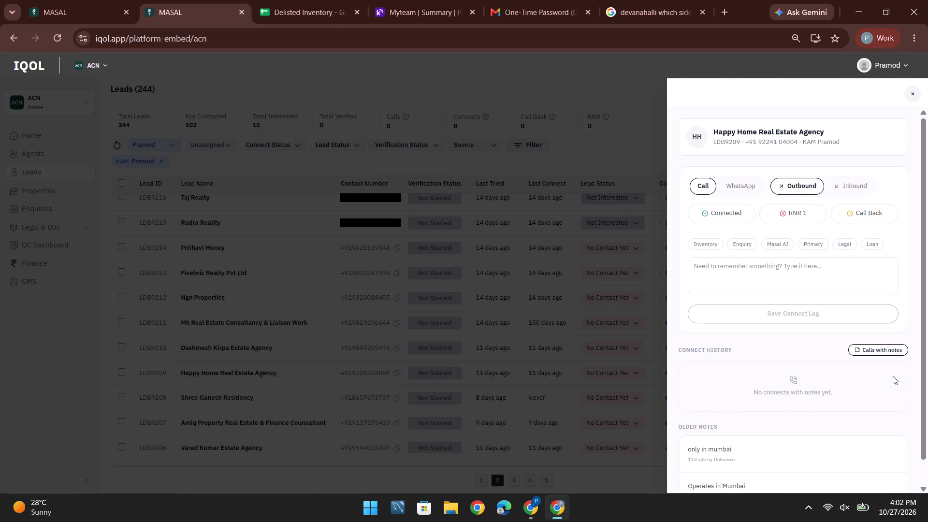
click(640, 454)
Look through the remaining leads on page 2 and go to page 3 of Pramod's lead list.
scroll(741, 428, right, 4)
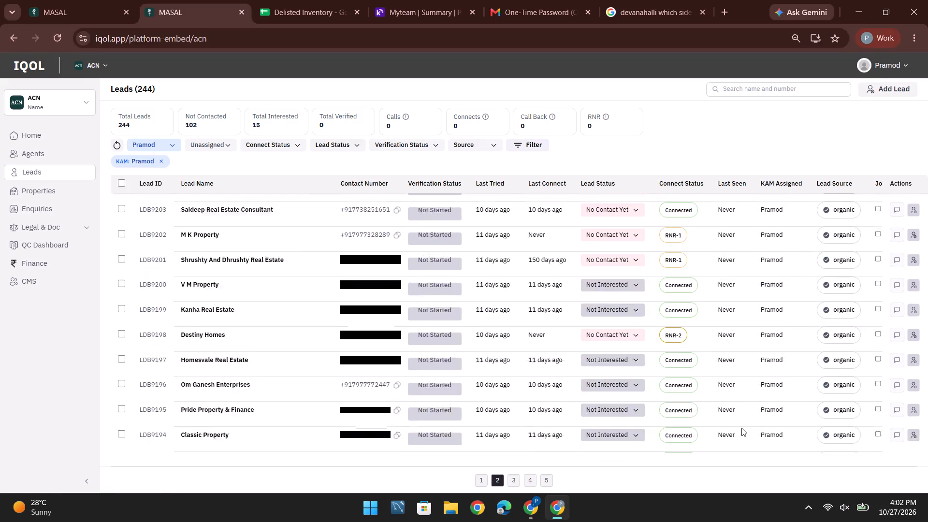
scroll(741, 428, down, 5)
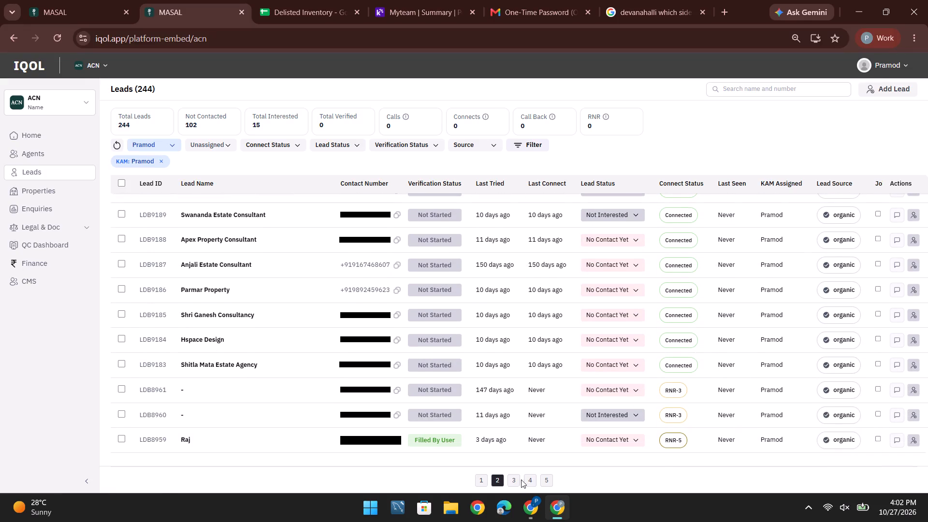
click(511, 480)
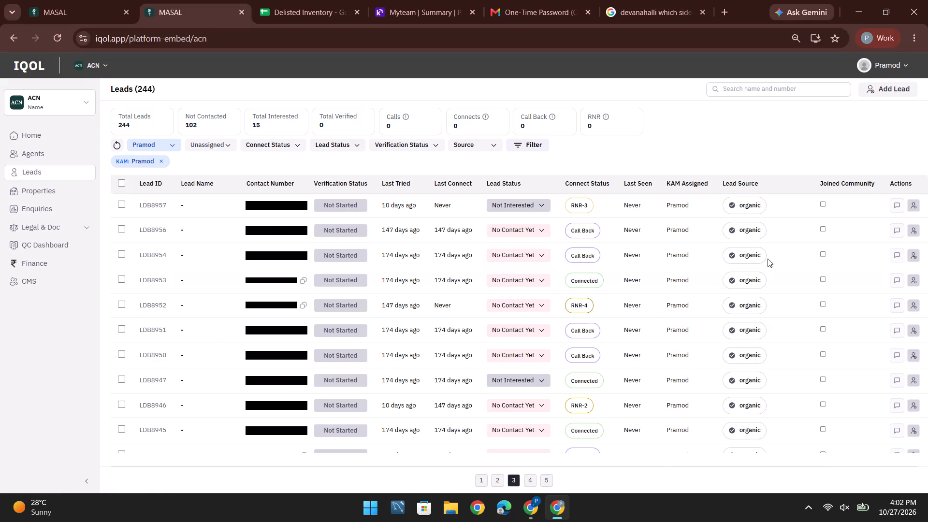
click(899, 233)
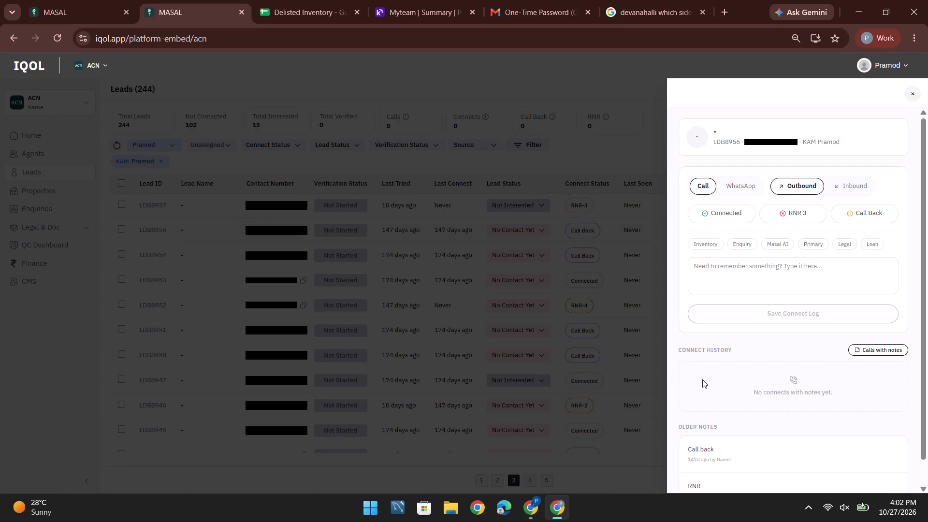
click(628, 461)
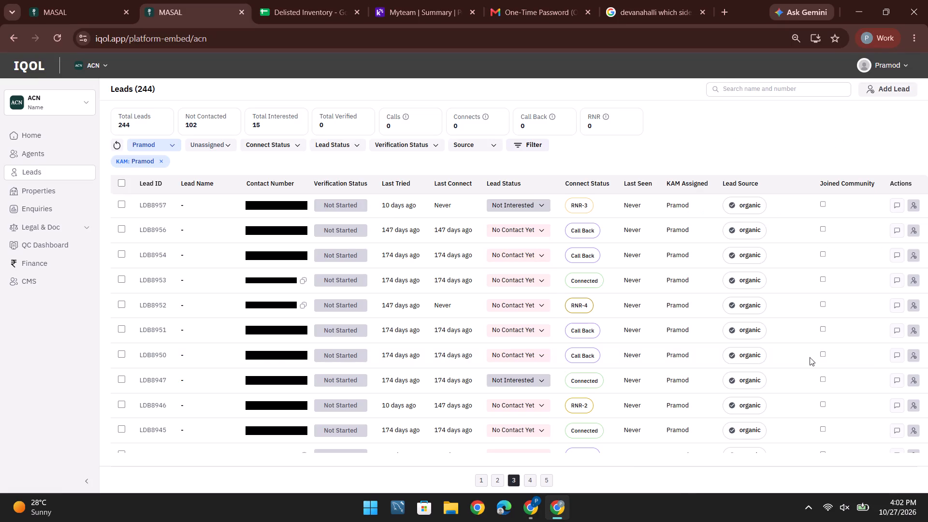
click(895, 307)
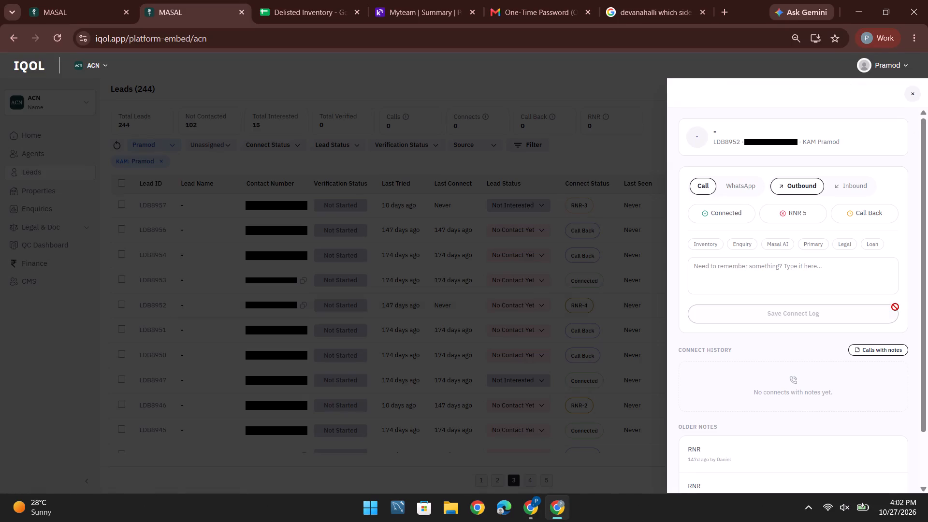
click(602, 452)
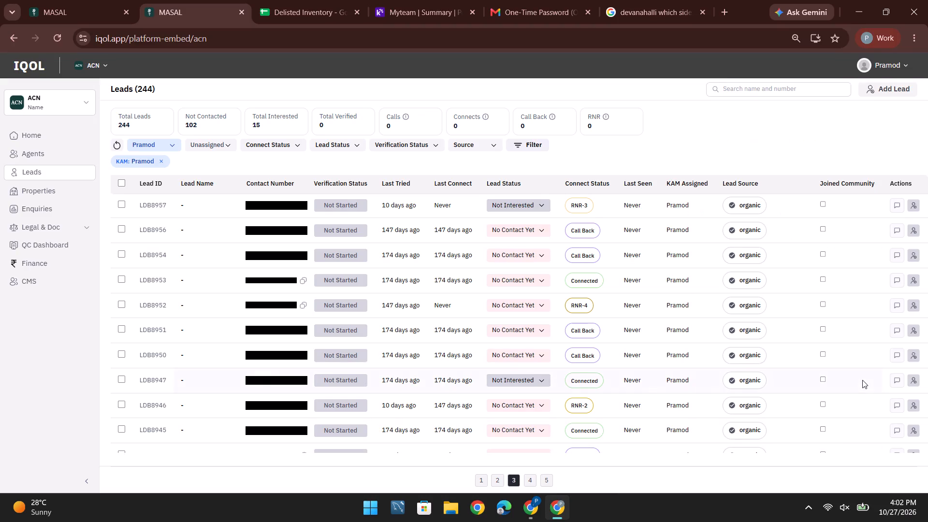
click(897, 361)
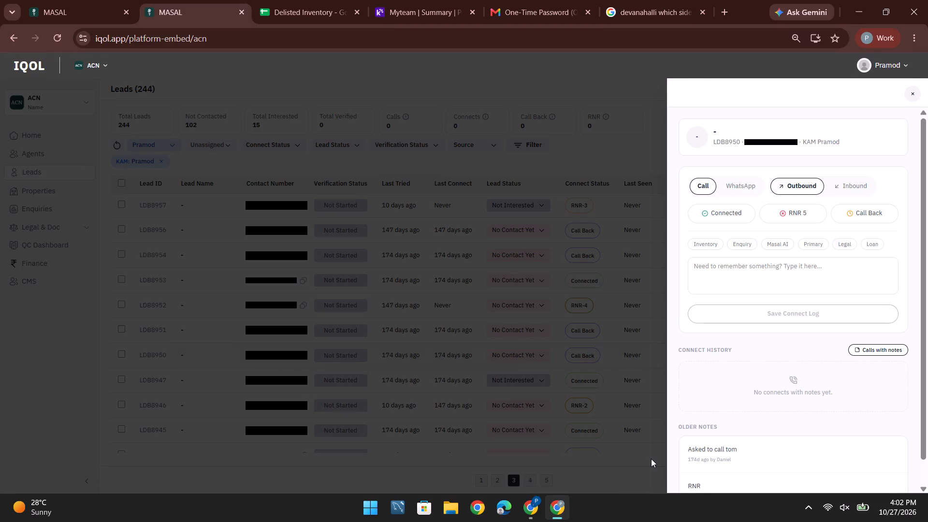
click(636, 470)
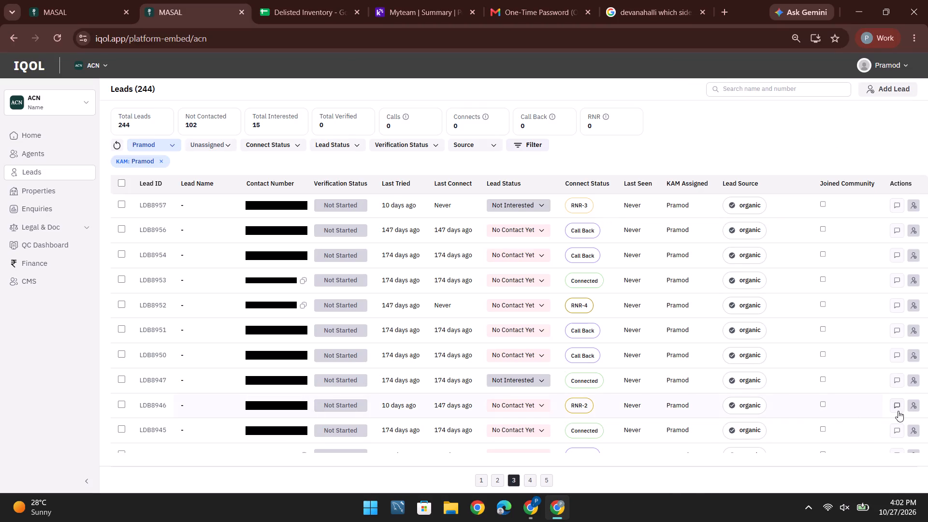
click(898, 411)
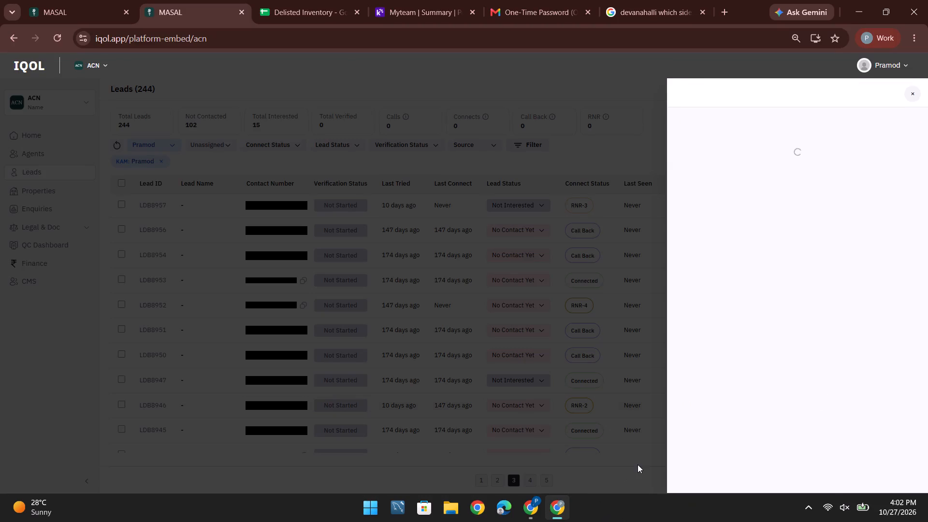
click(638, 464)
scroll(772, 407, right, 2)
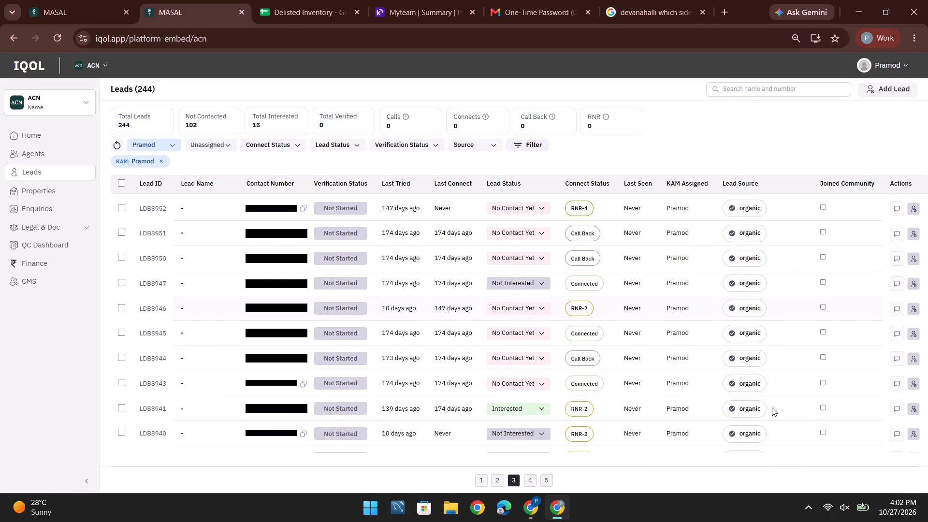
click(891, 386)
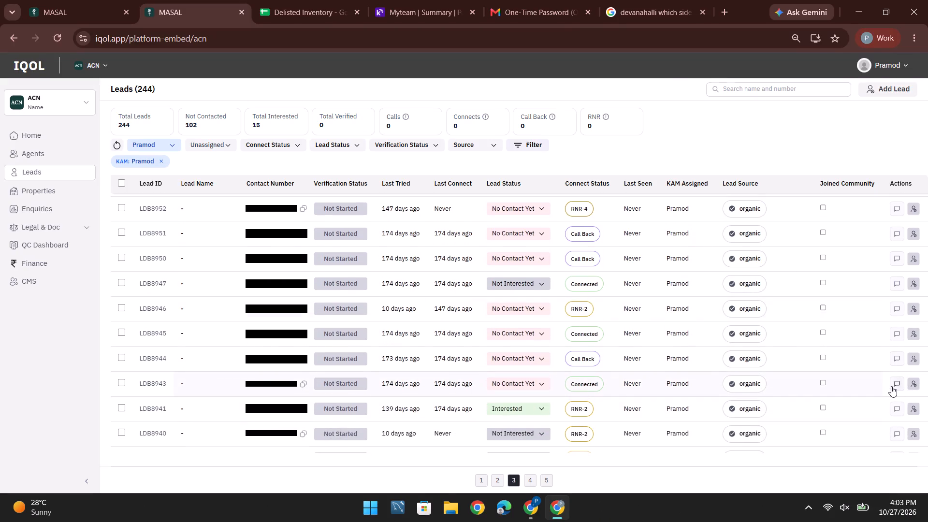
click(622, 488)
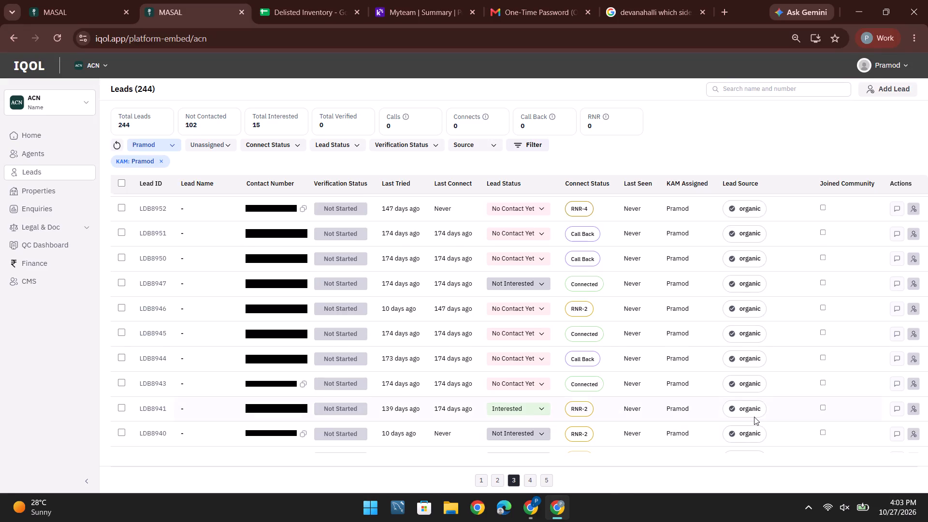
scroll(754, 417, right, 5)
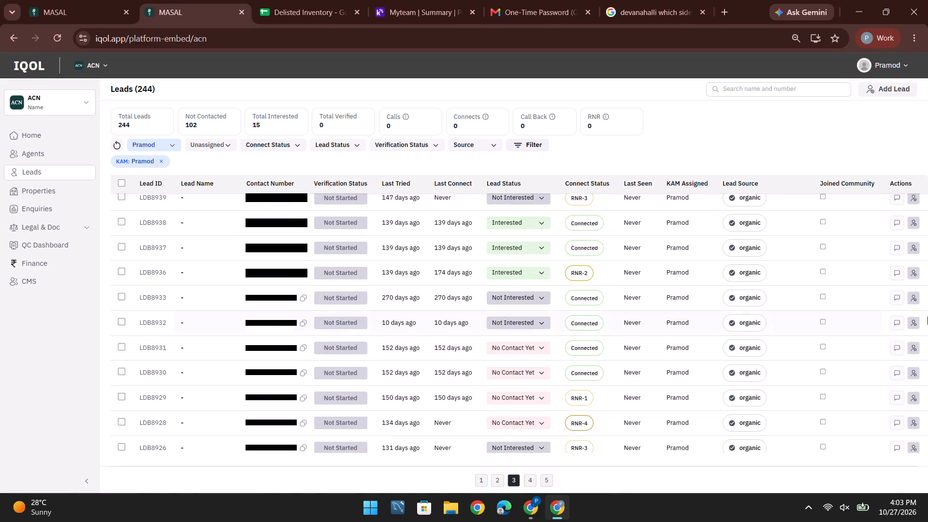
click(896, 350)
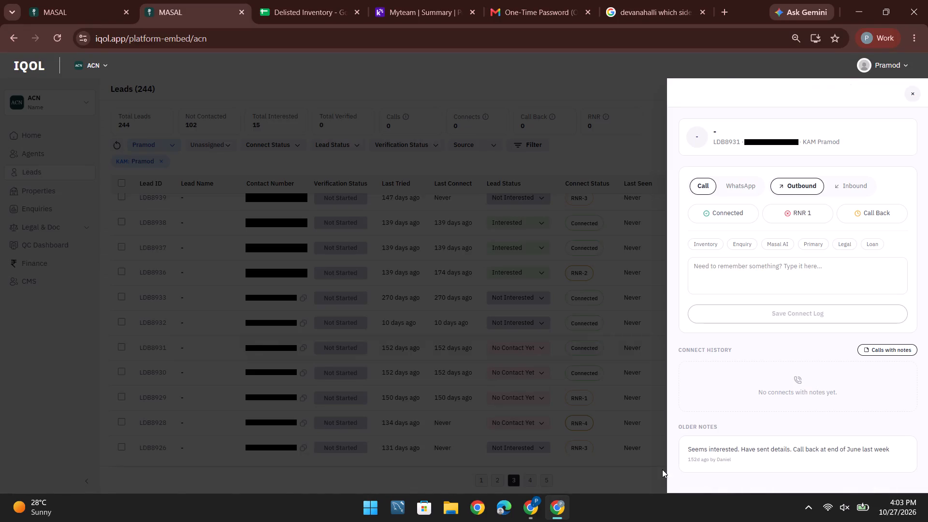
click(662, 460)
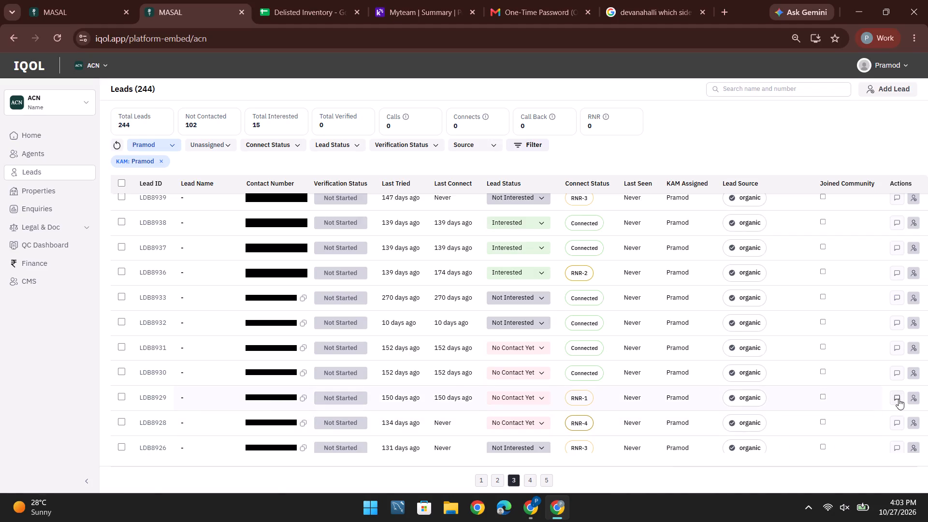
click(899, 399)
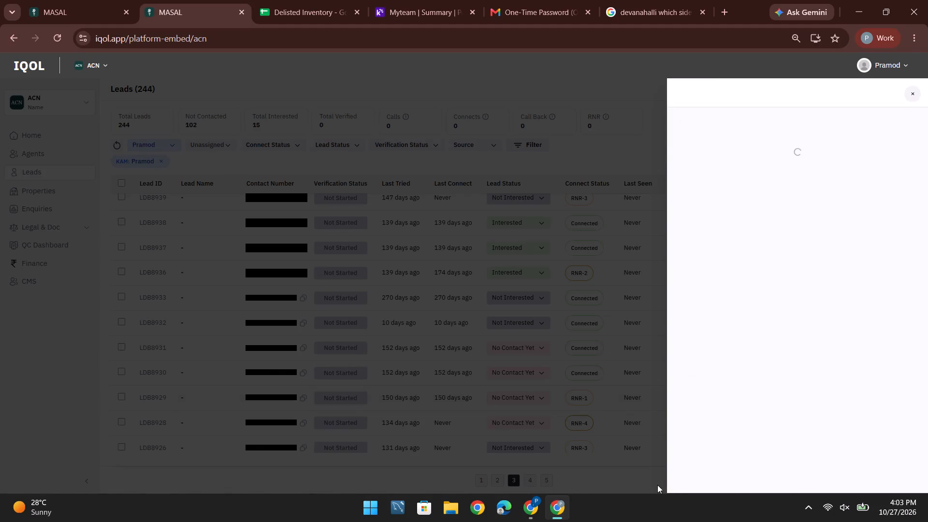
click(657, 485)
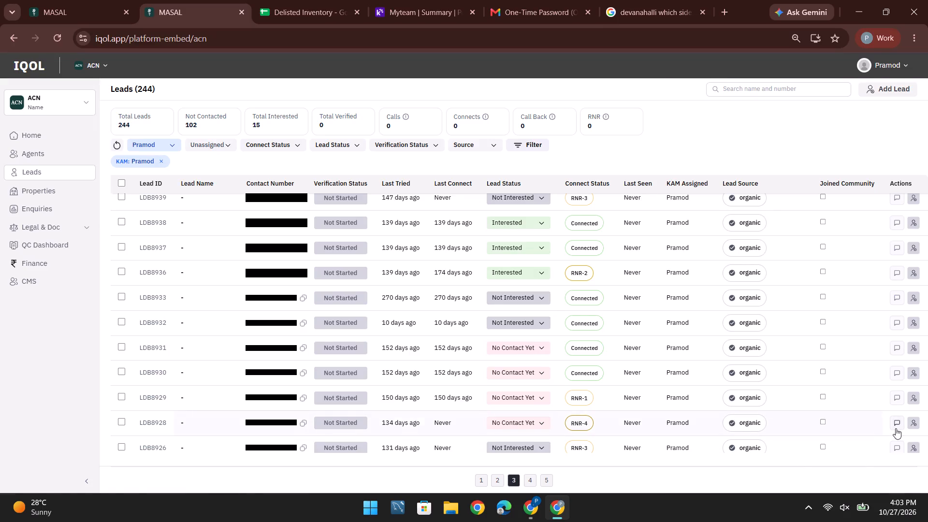
click(896, 428)
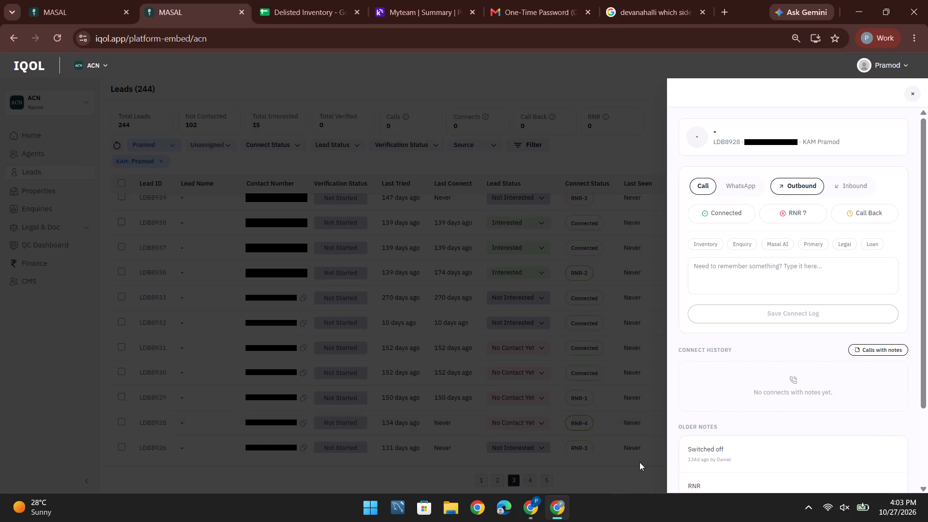
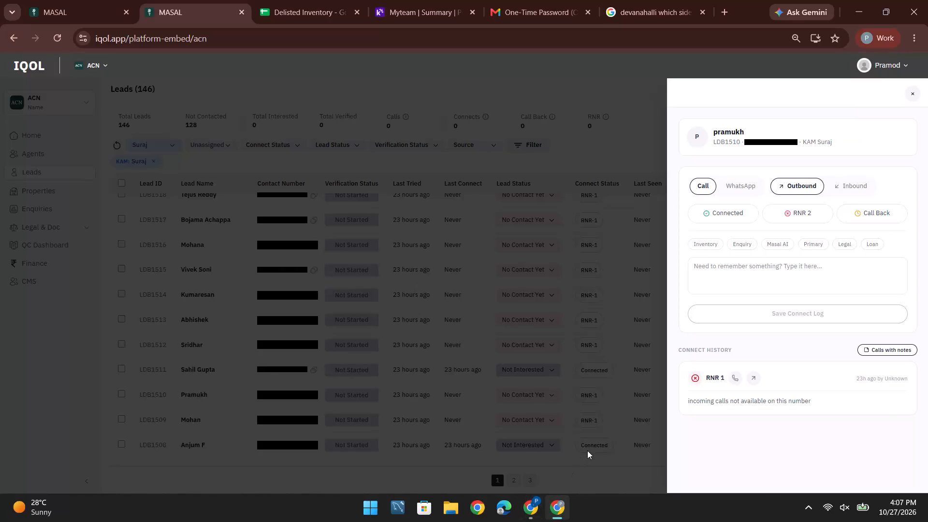
click(587, 450)
scroll(692, 404, right, 1)
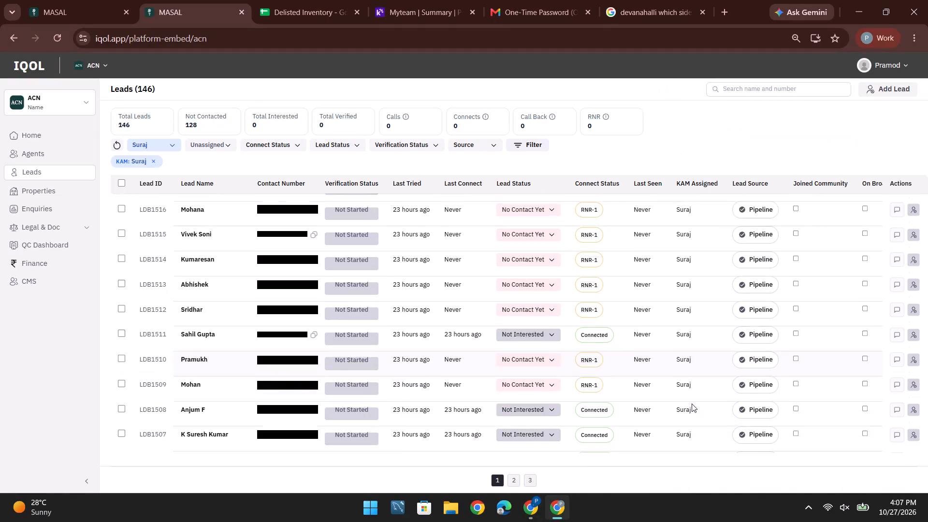
scroll(692, 404, right, 3)
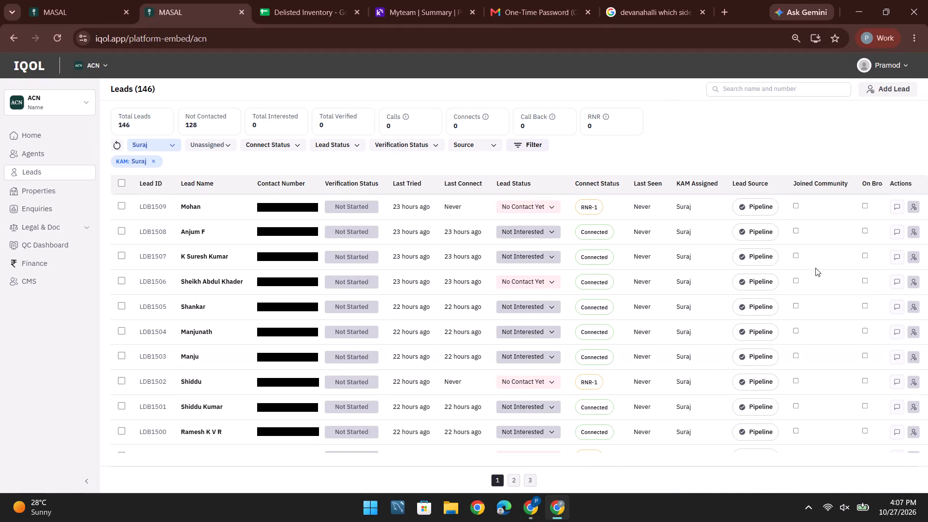
click(894, 207)
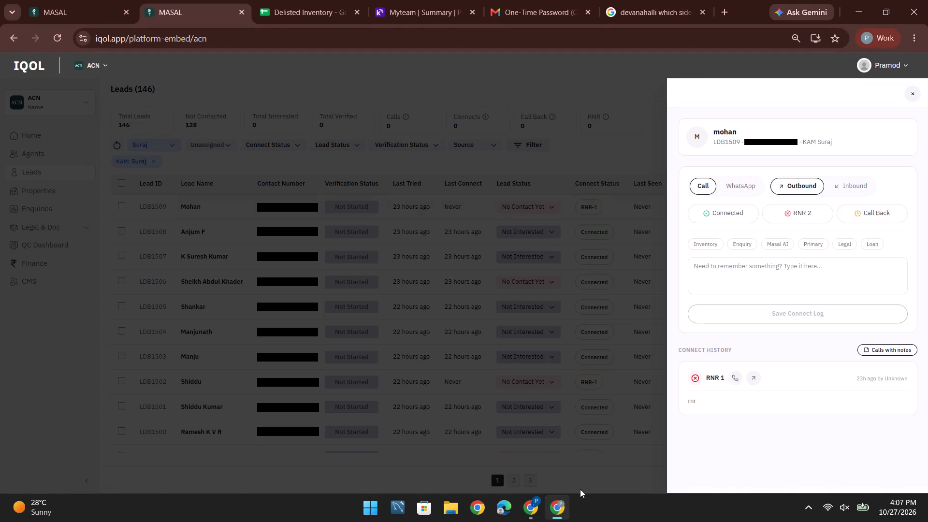
click(611, 467)
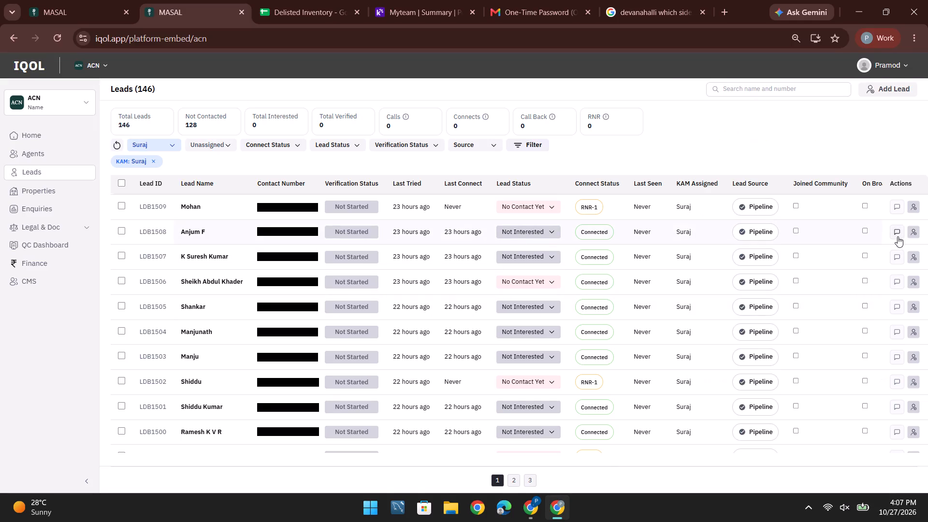
click(898, 236)
click(644, 464)
click(899, 260)
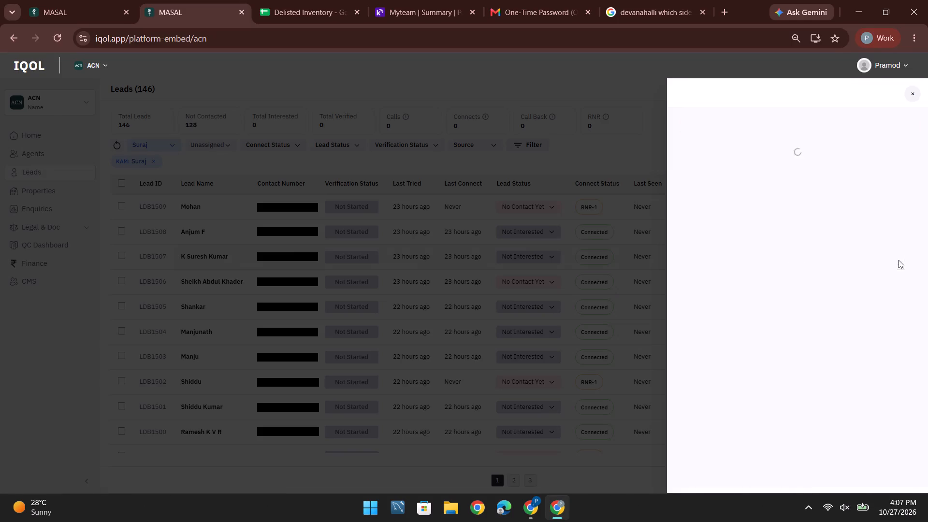
click(648, 472)
scroll(766, 390, right, 1)
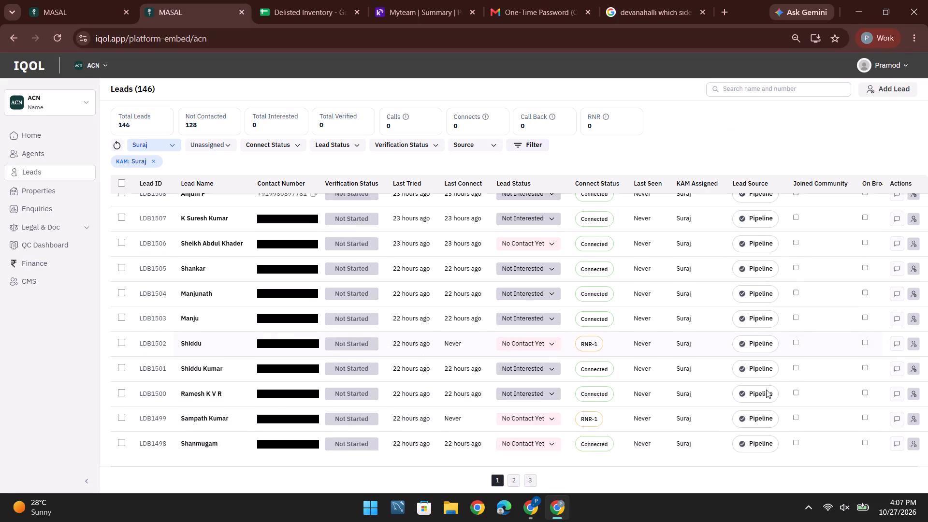
scroll(766, 390, right, 1)
click(893, 226)
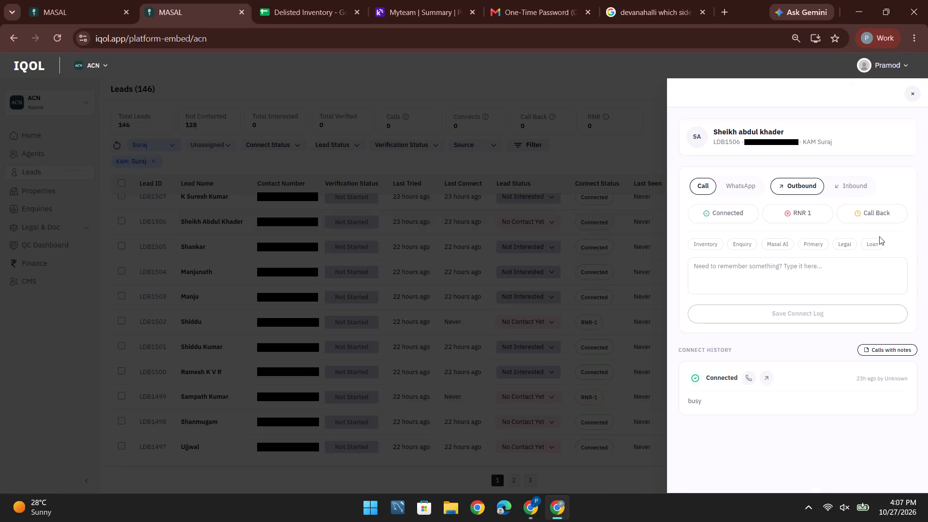
click(647, 467)
scroll(799, 369, right, 1)
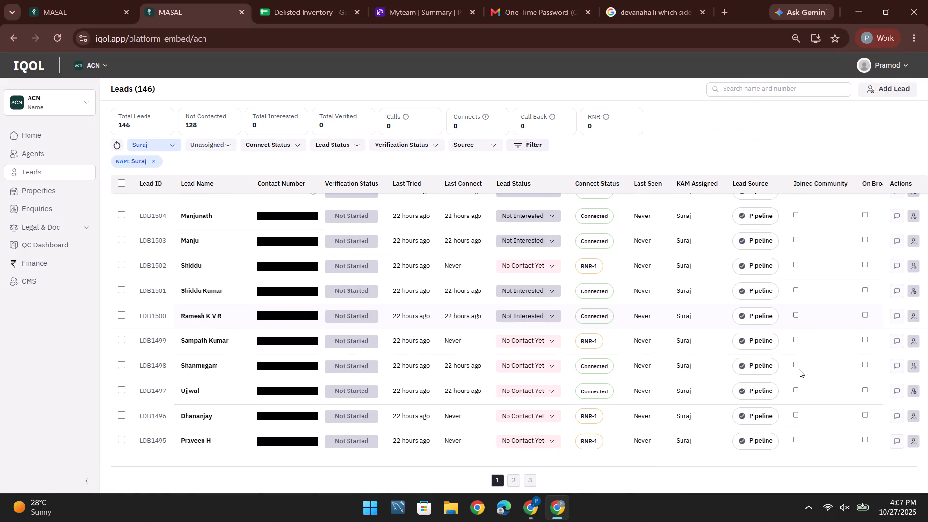
scroll(799, 369, down, 1)
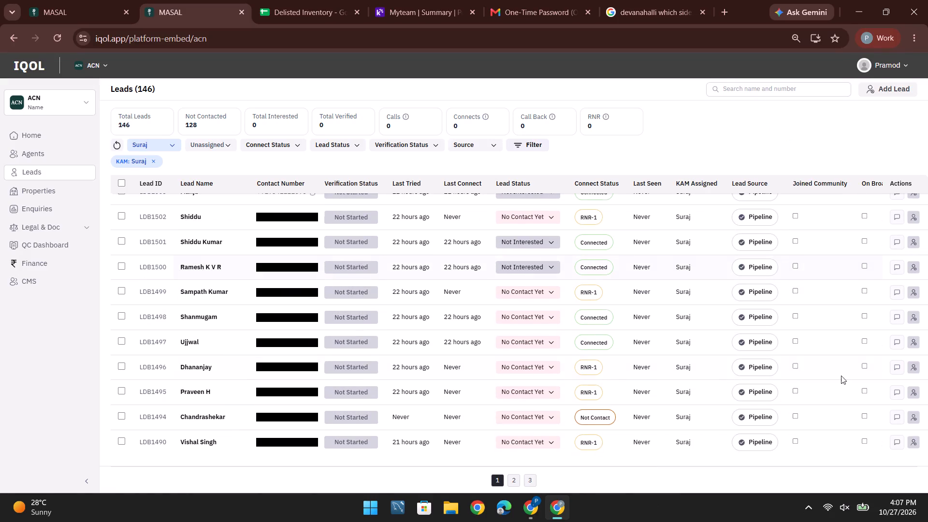
double_click(896, 370)
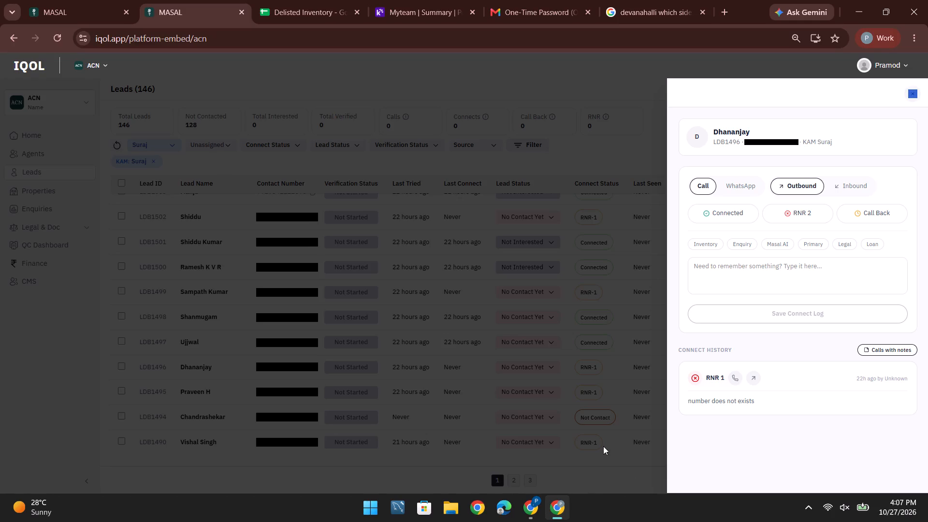
click(599, 458)
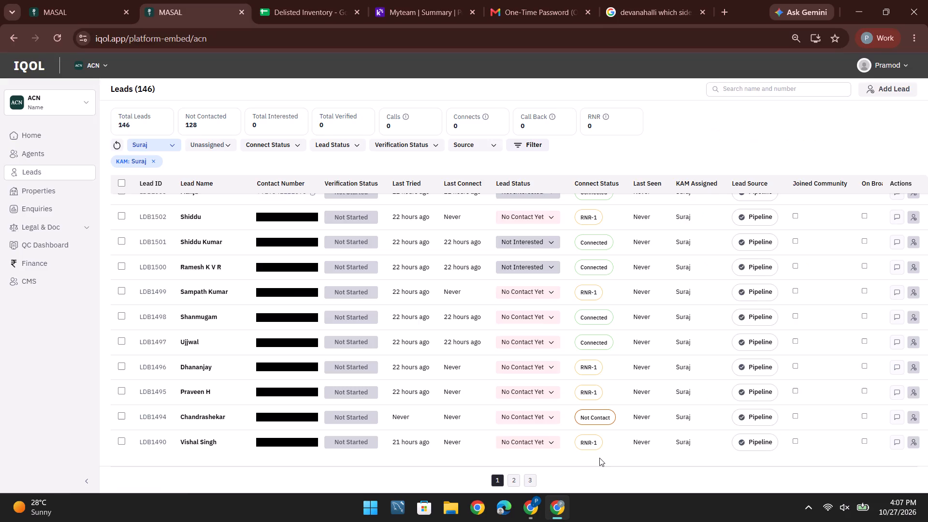
scroll(677, 391, right, 1)
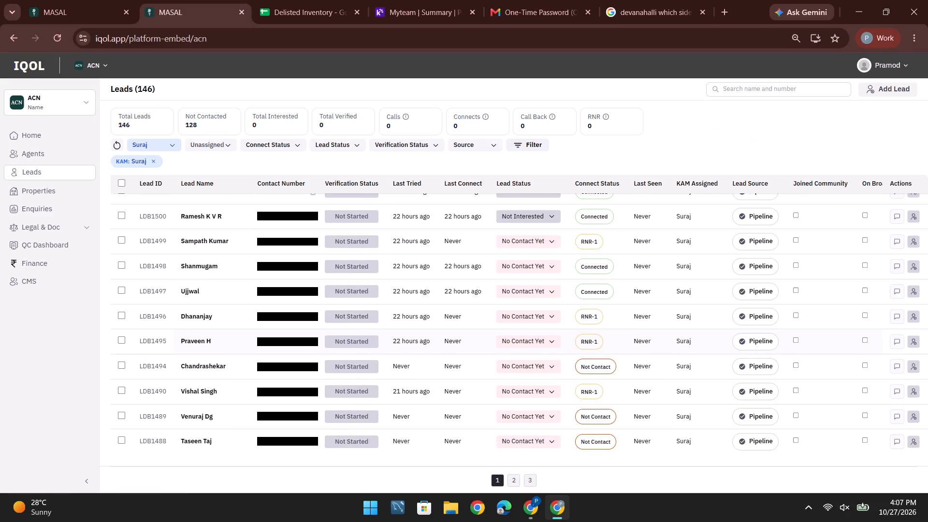
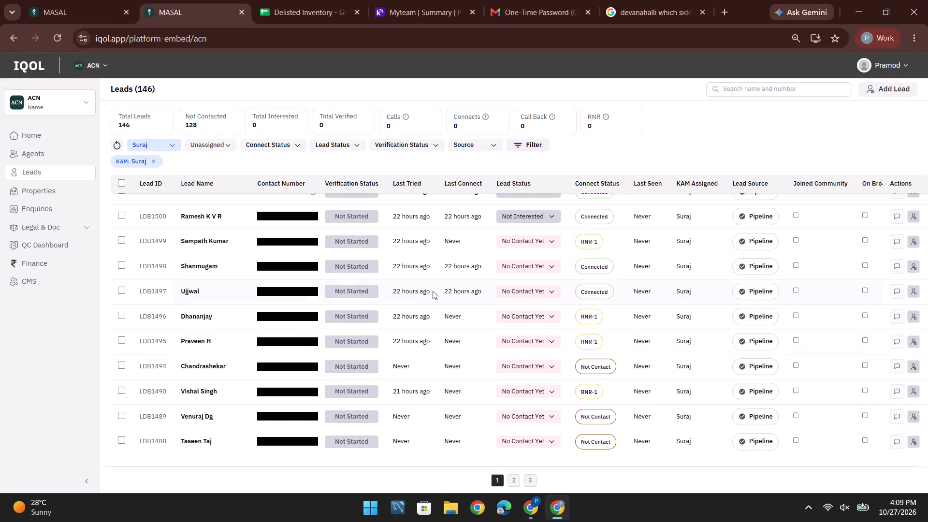
click(68, 0)
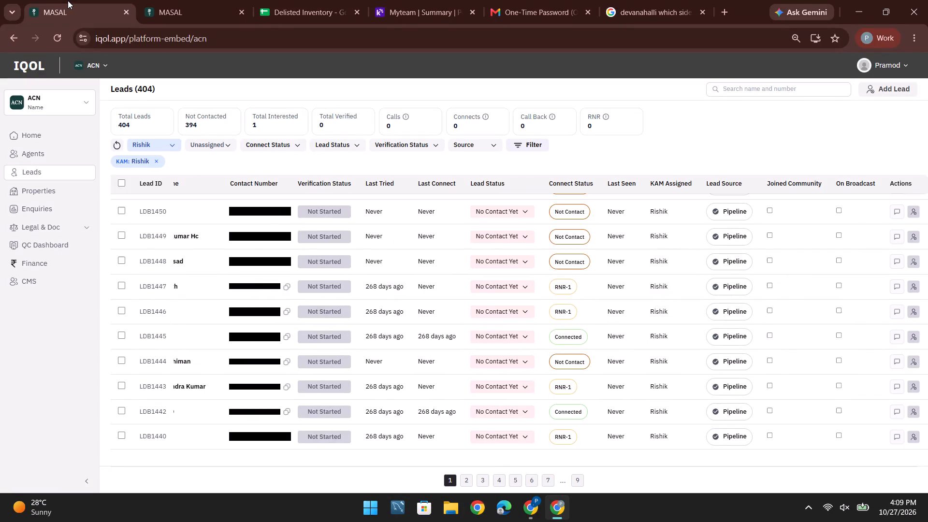
click(68, 0)
click(64, 12)
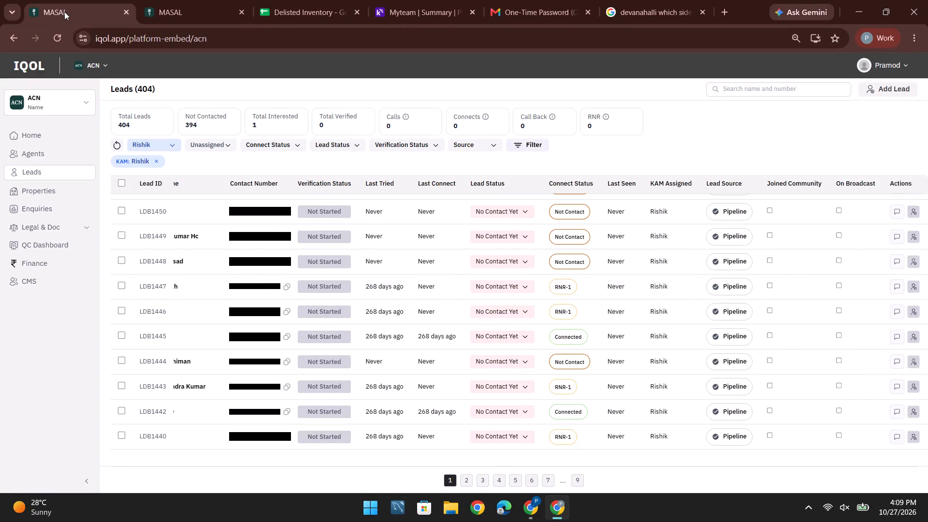
click(64, 12)
scroll(204, 281, right, 3)
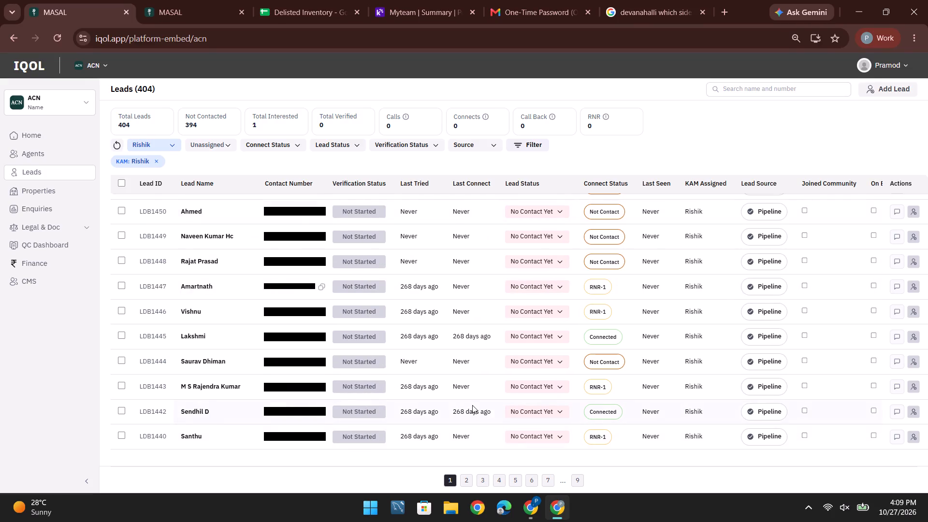
scroll(472, 405, down, 2)
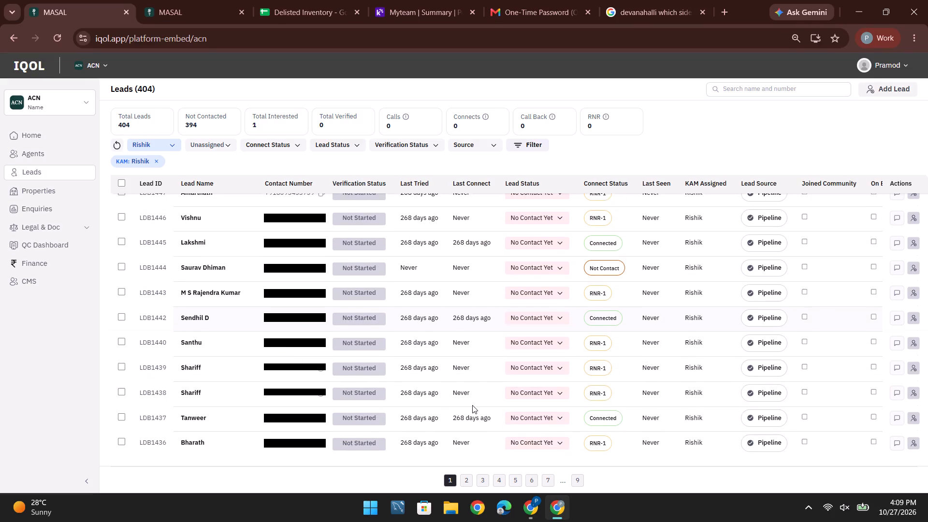
scroll(472, 405, down, 2)
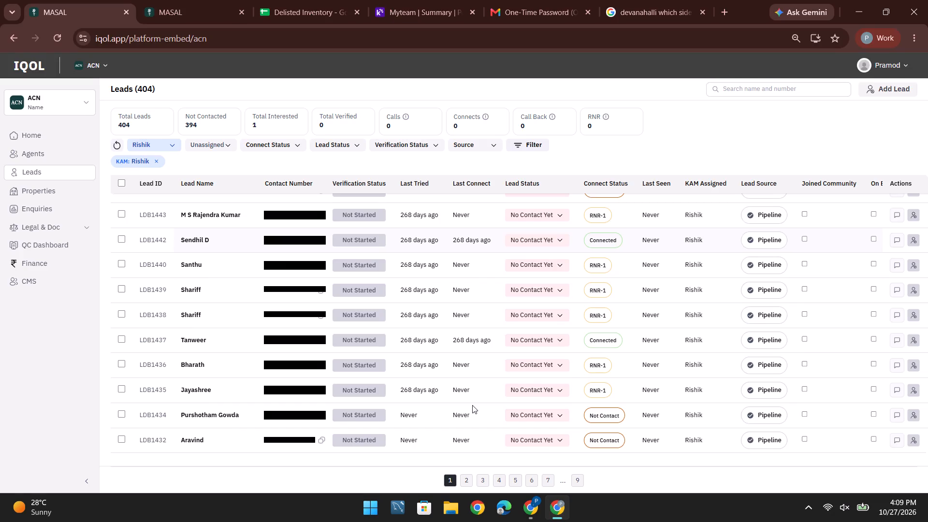
scroll(472, 405, up, 1)
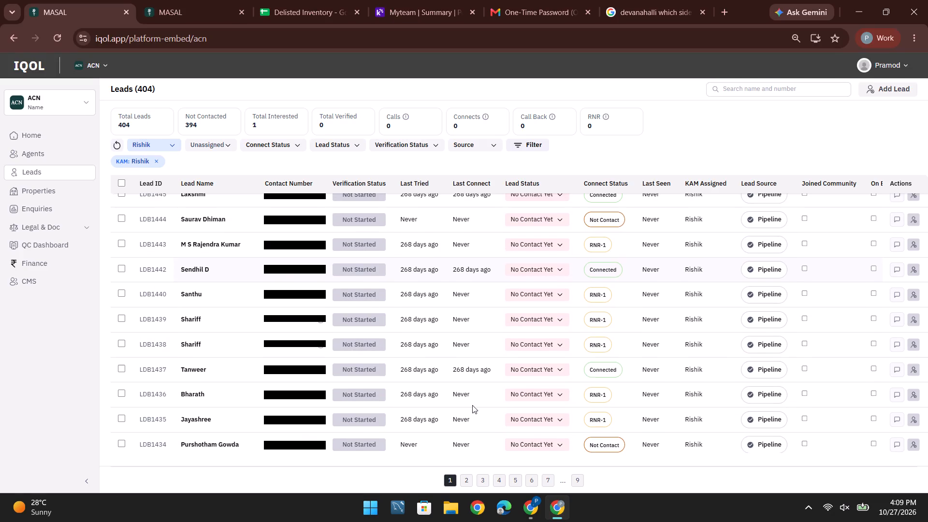
scroll(472, 405, up, 3)
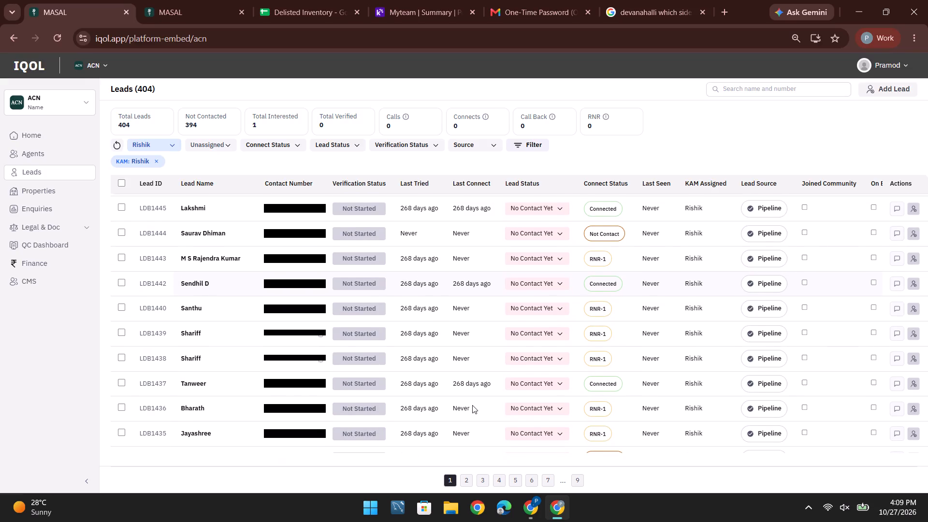
scroll(472, 405, up, 2)
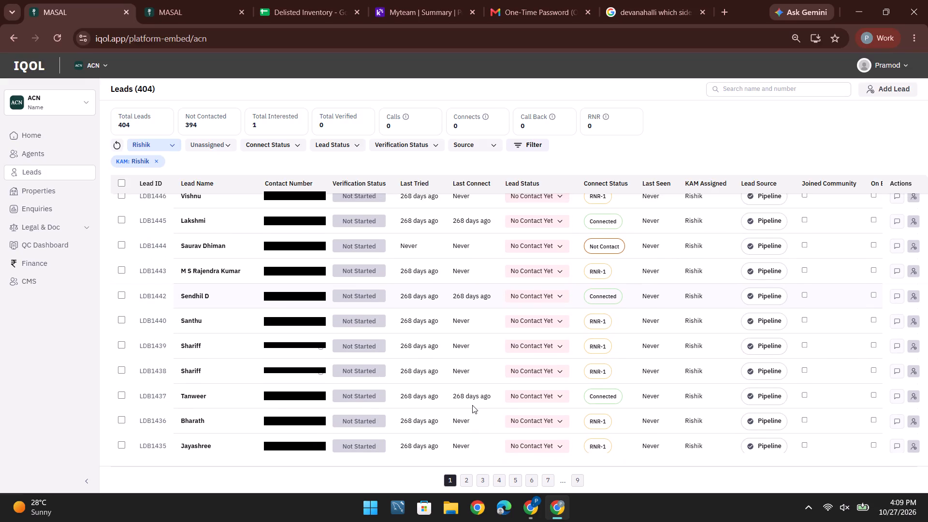
scroll(472, 405, up, 1)
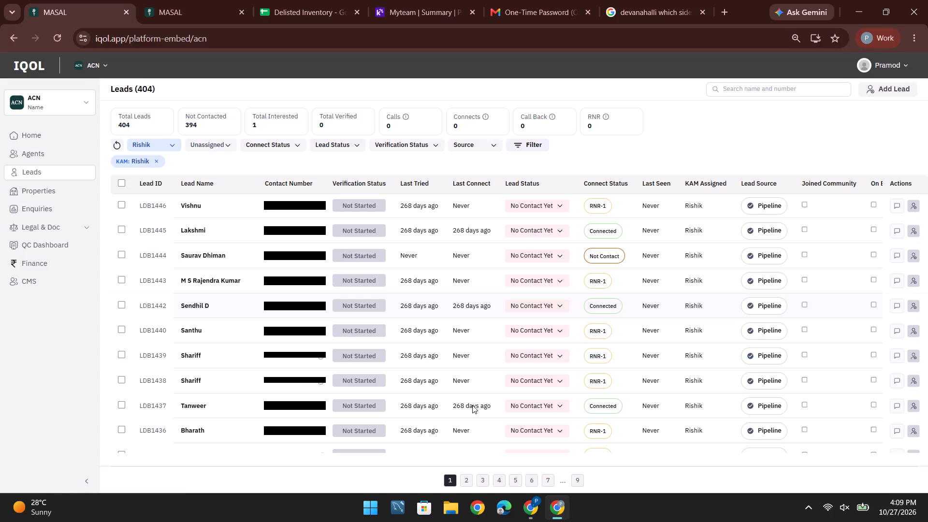
scroll(472, 405, up, 2)
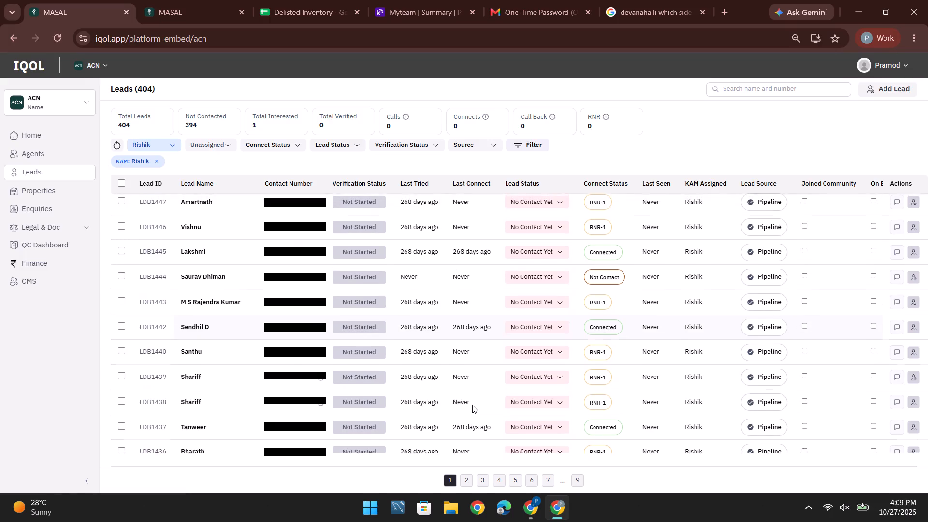
scroll(472, 405, up, 2)
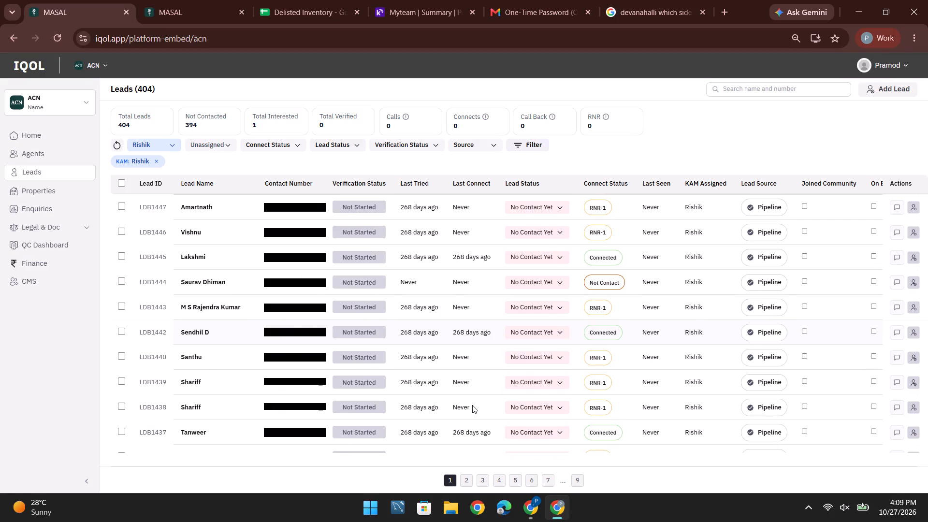
click(472, 405)
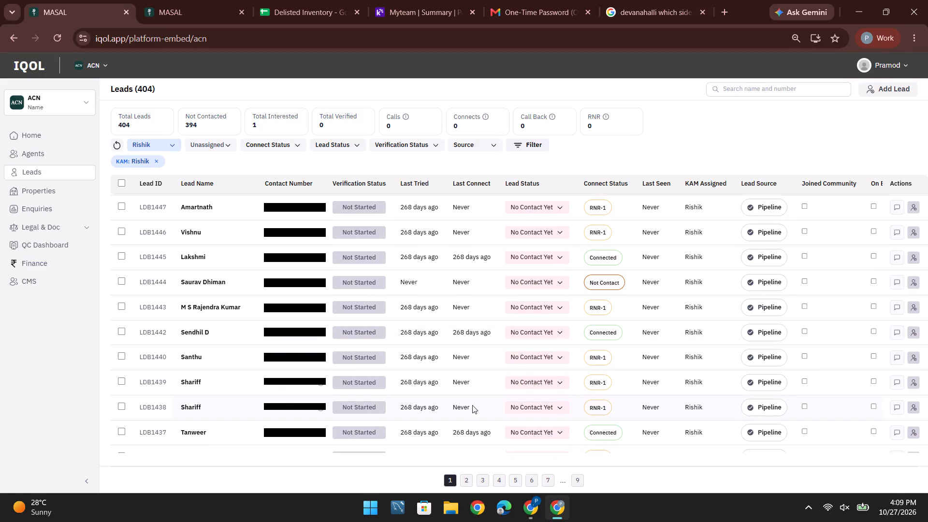
scroll(472, 405, up, 2)
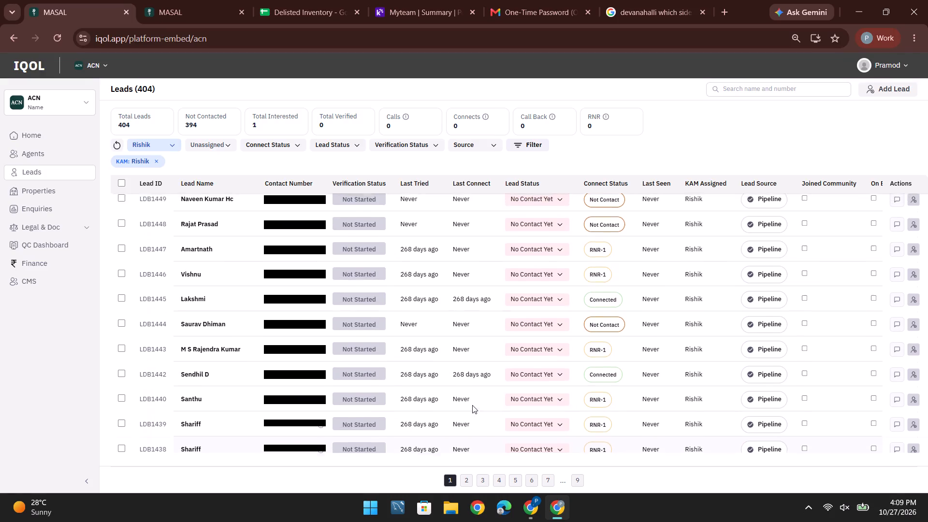
scroll(472, 405, up, 2)
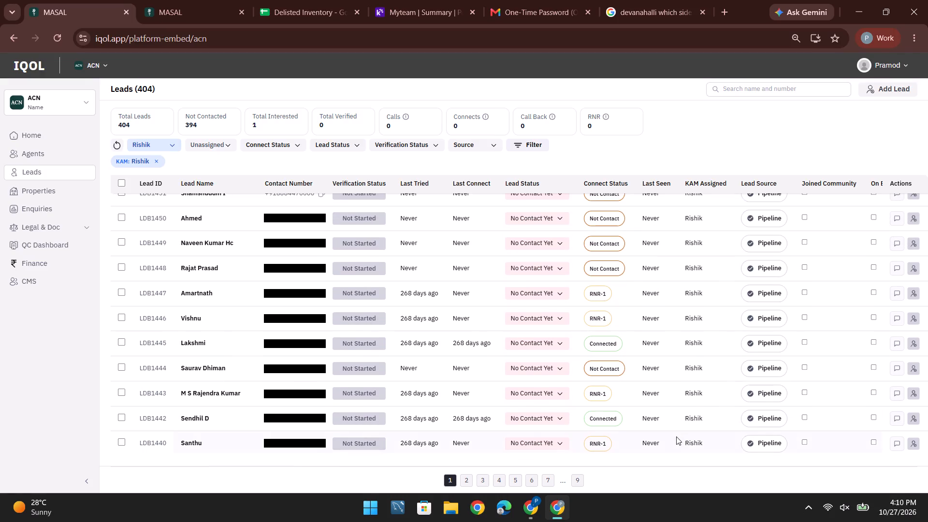
click(900, 442)
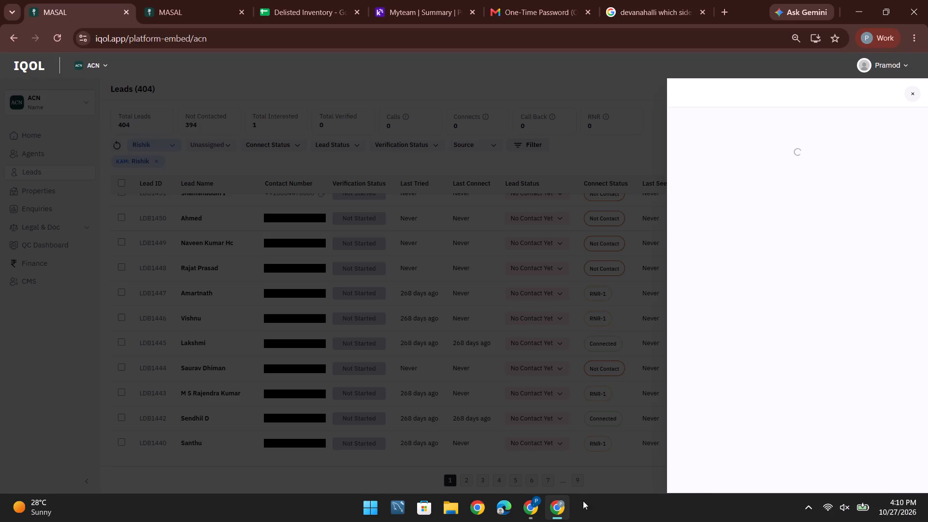
click(636, 469)
click(914, 447)
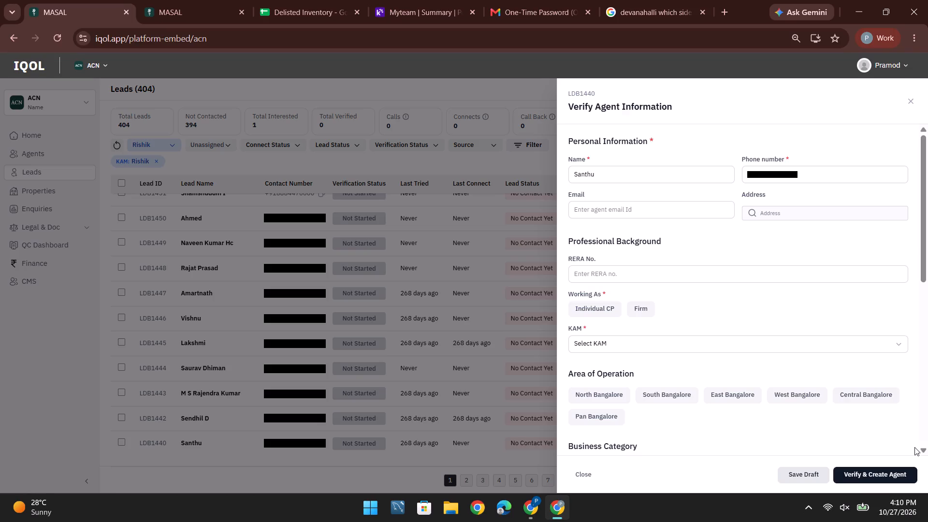
click(914, 102)
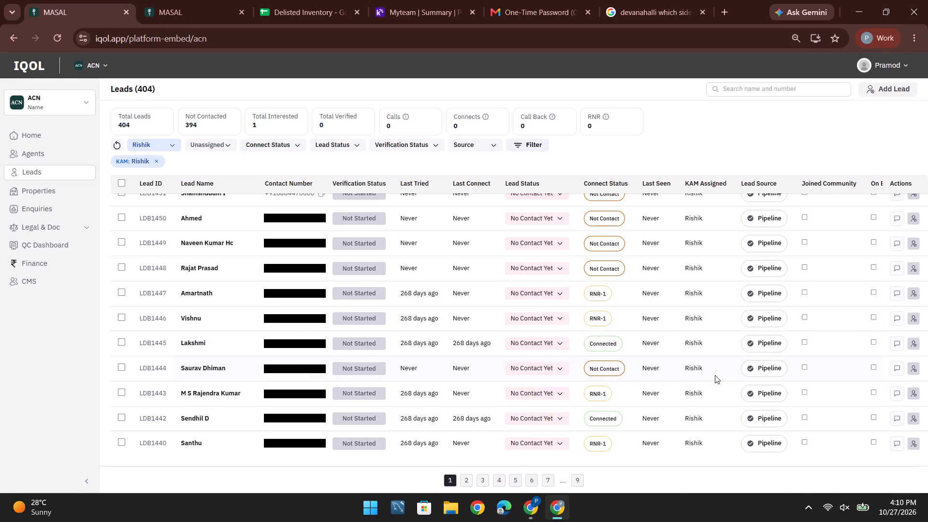
click(896, 442)
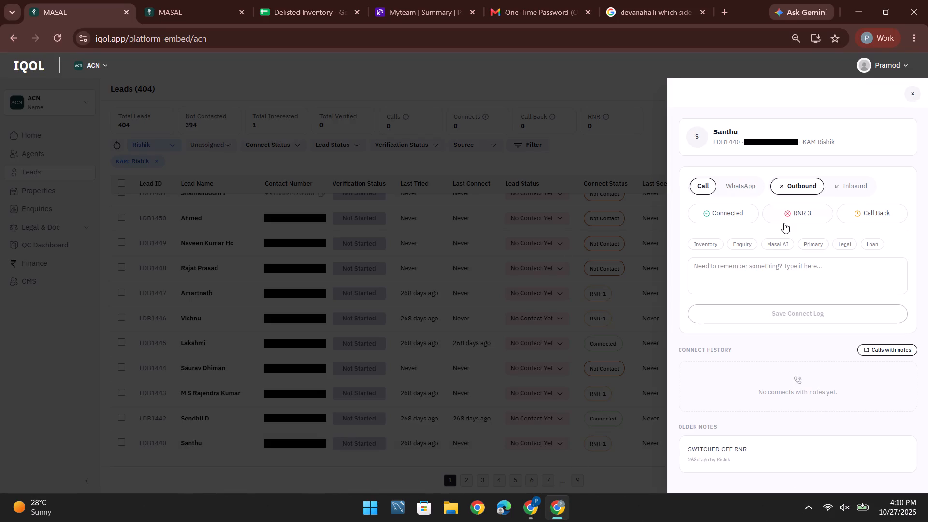
click(739, 220)
click(729, 290)
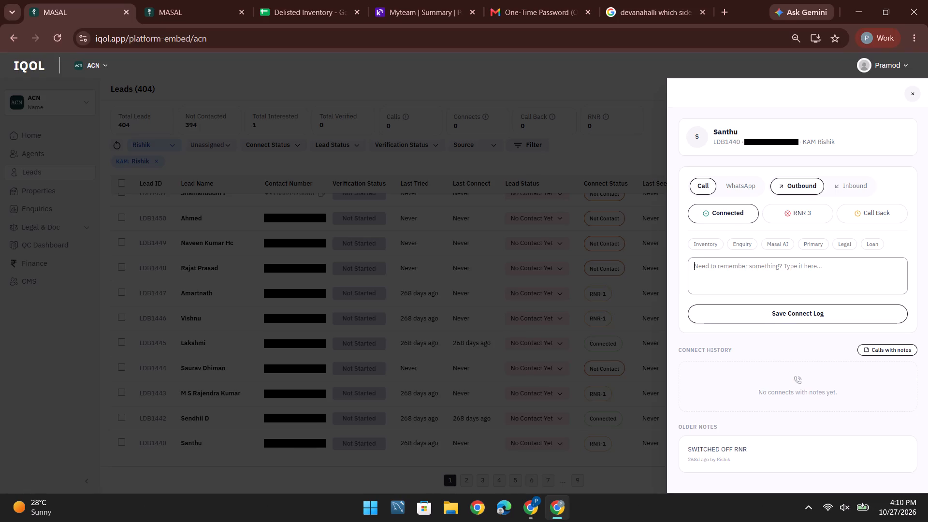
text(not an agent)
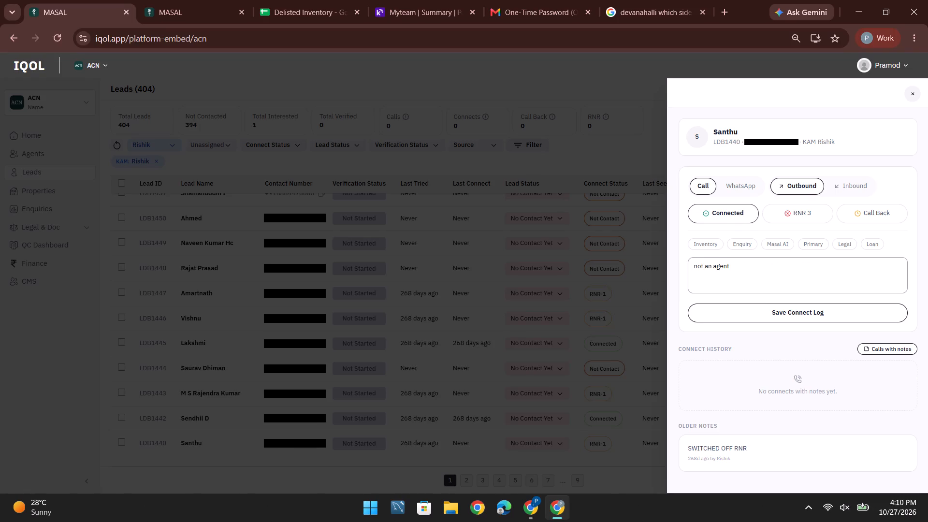
click(790, 310)
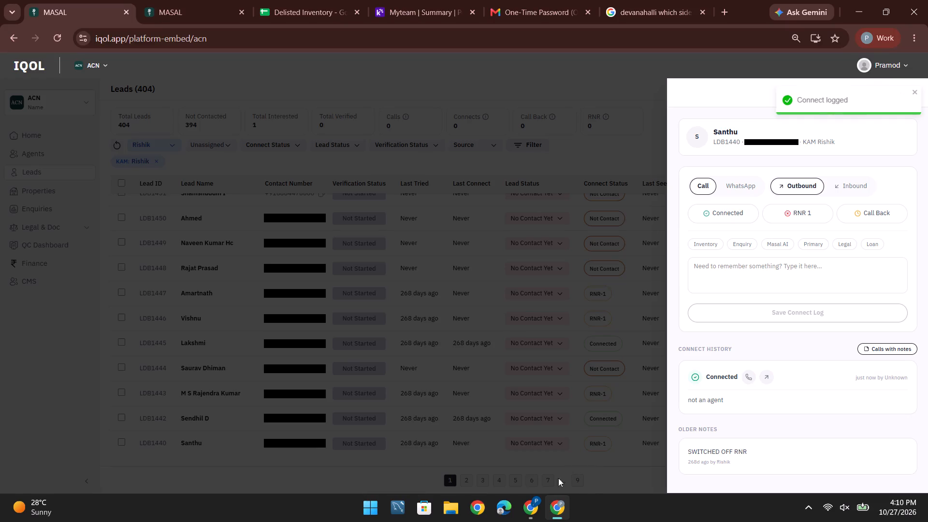
click(603, 476)
scroll(684, 418, up, 2)
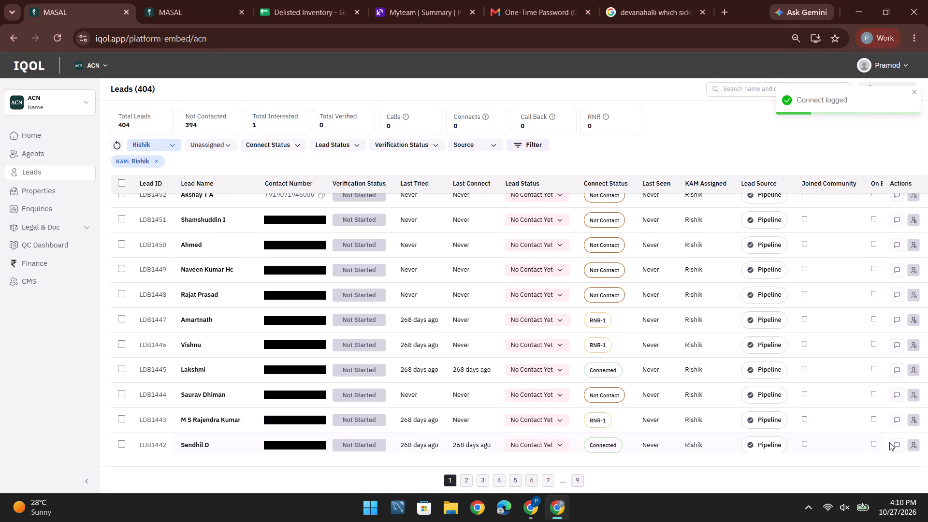
click(895, 442)
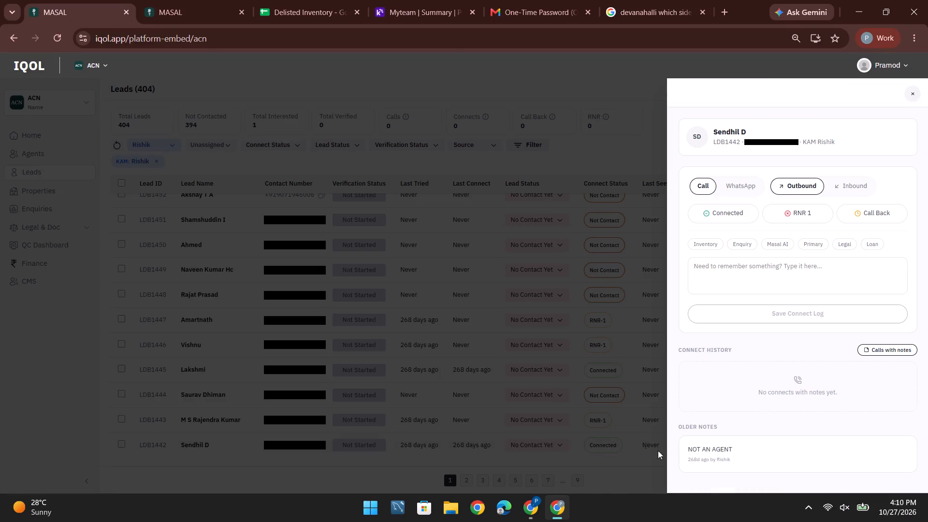
click(653, 478)
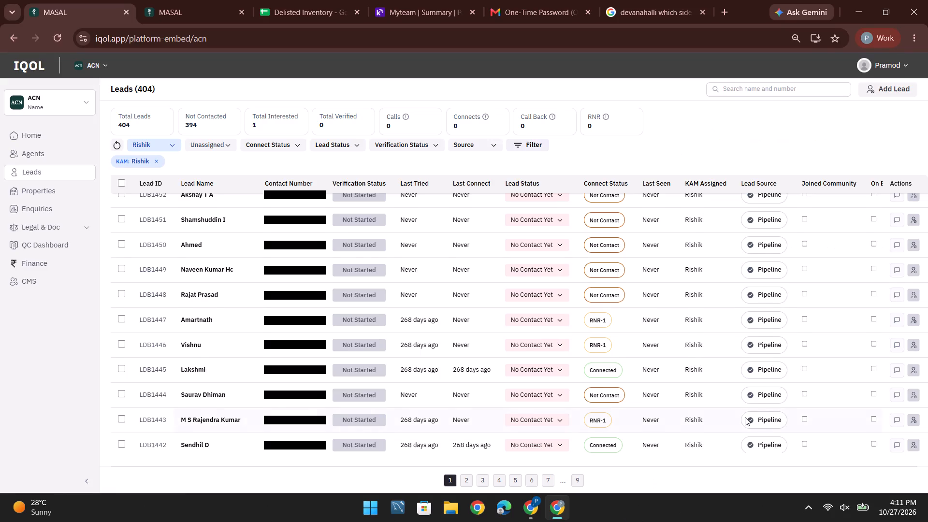
scroll(745, 417, up, 1)
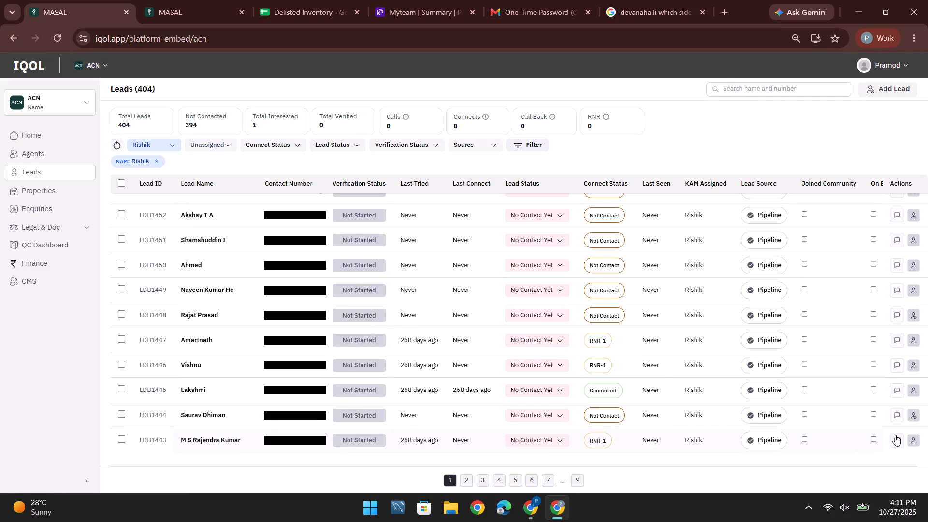
click(895, 435)
click(614, 480)
click(916, 439)
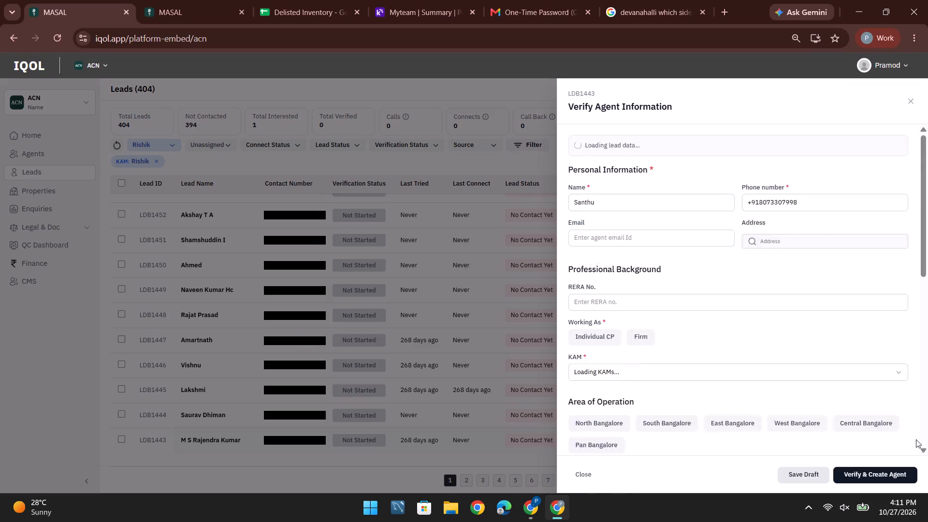
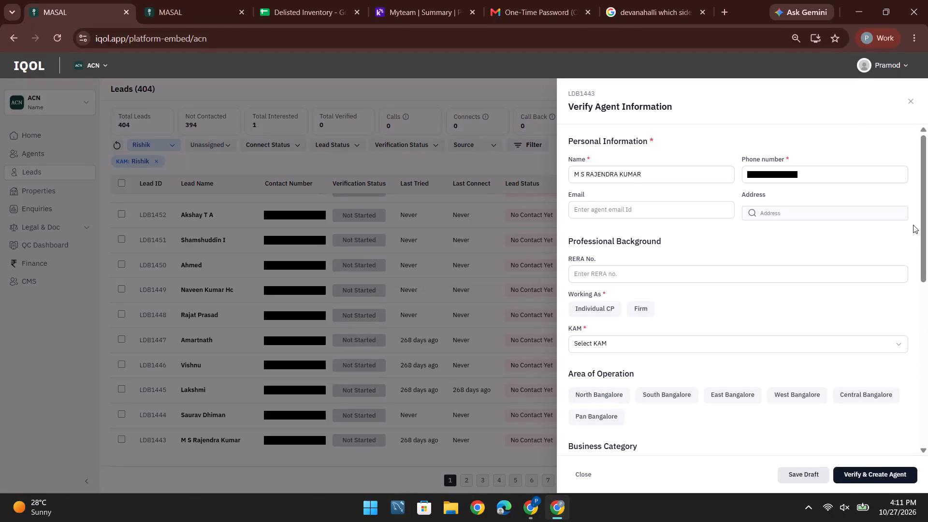
click(912, 97)
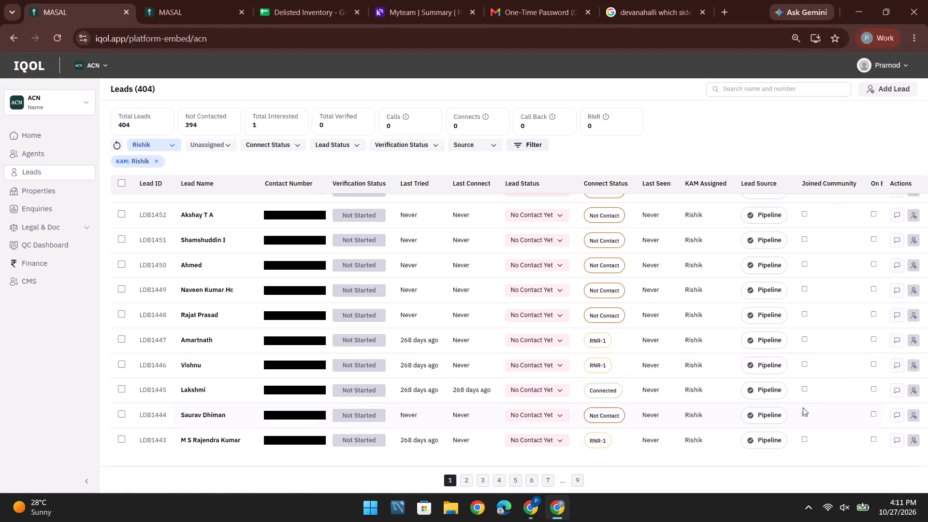
click(893, 439)
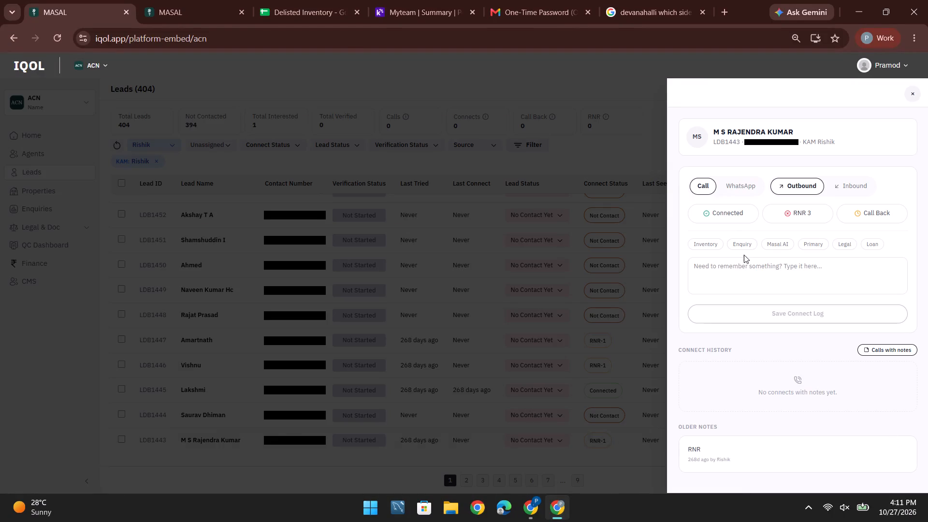
click(728, 203)
click(710, 265)
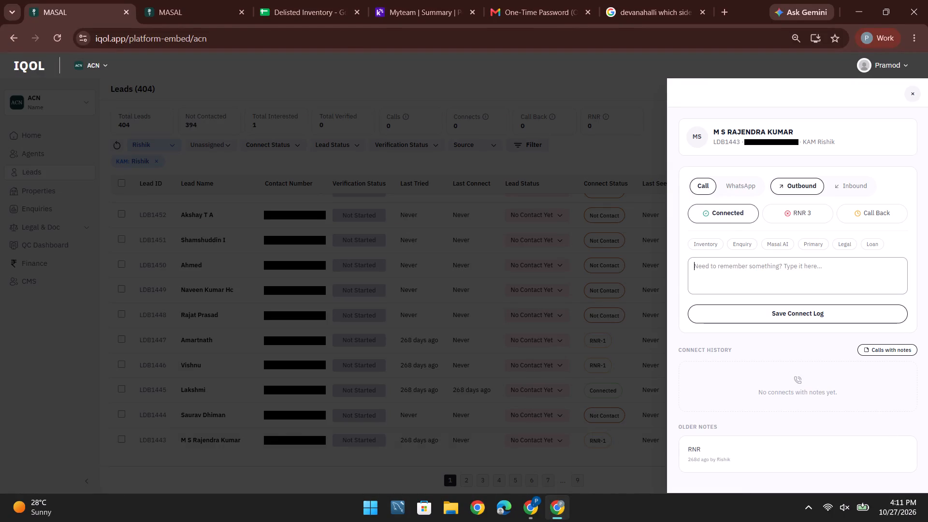
text(not a)
text(n agent,assam)
click(766, 310)
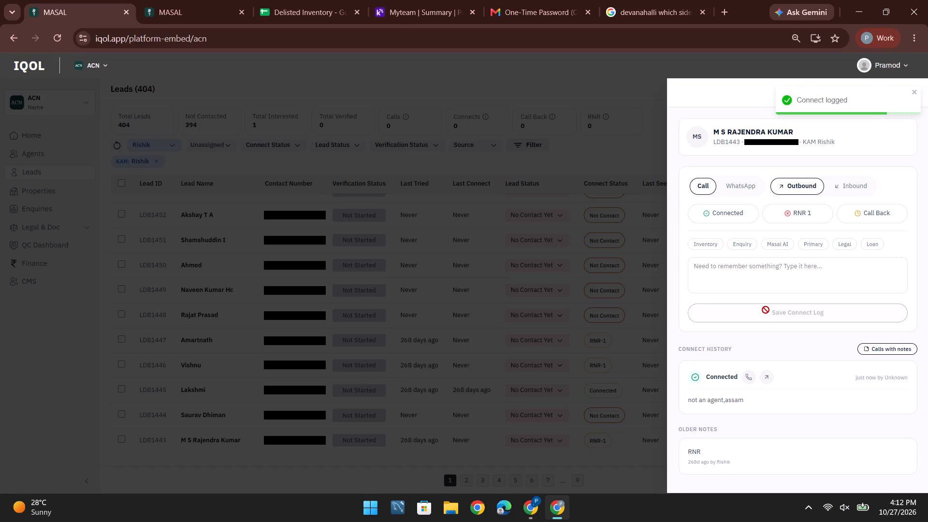
click(632, 468)
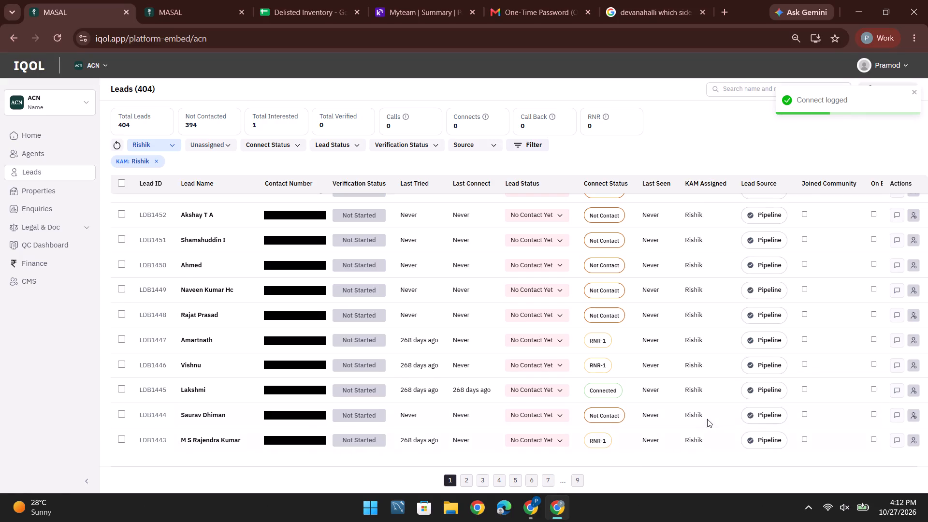
scroll(707, 419, up, 1)
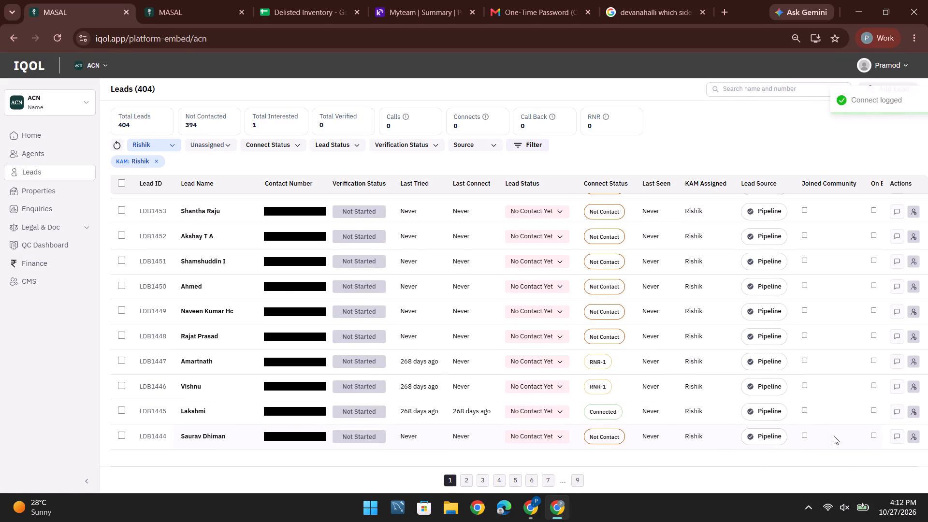
click(892, 441)
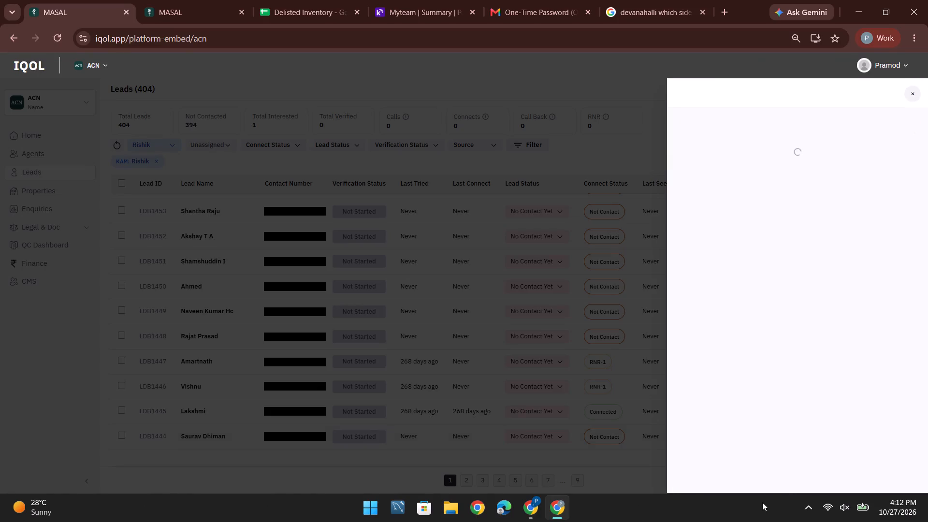
click(646, 458)
click(917, 433)
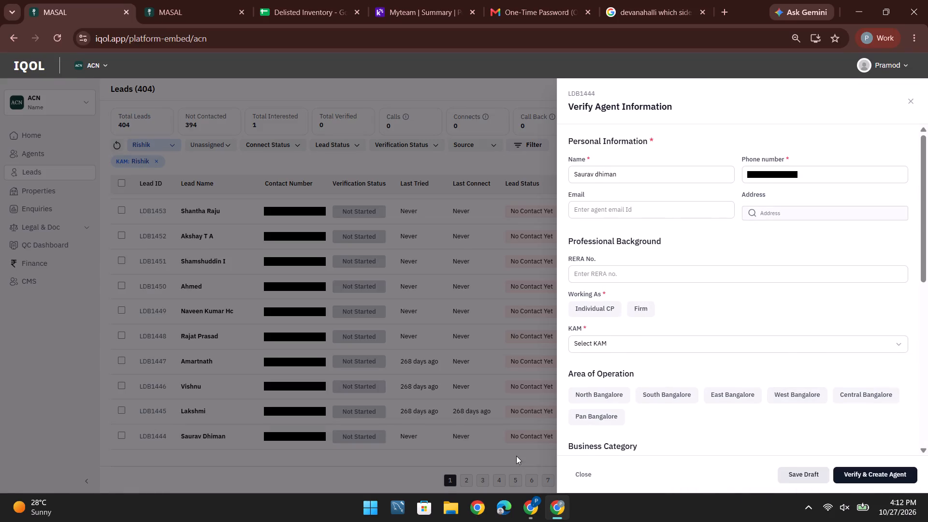
click(516, 456)
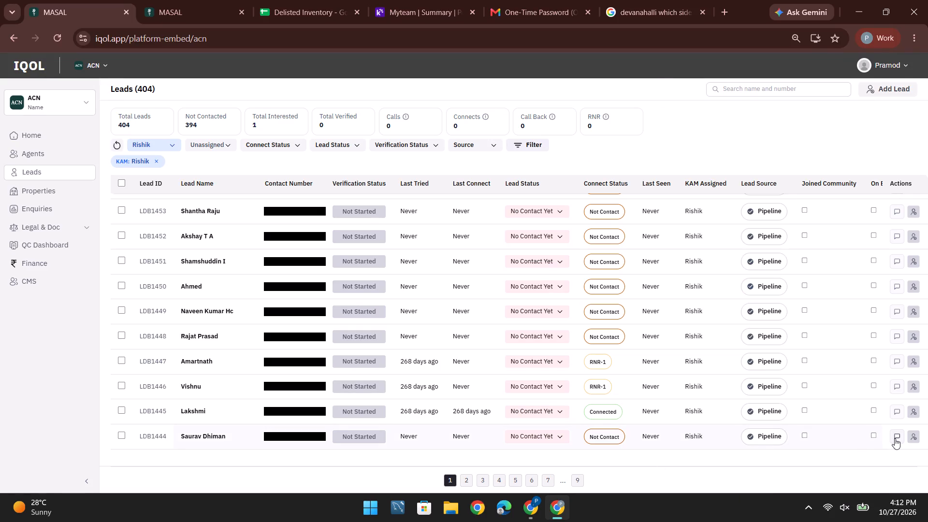
click(895, 438)
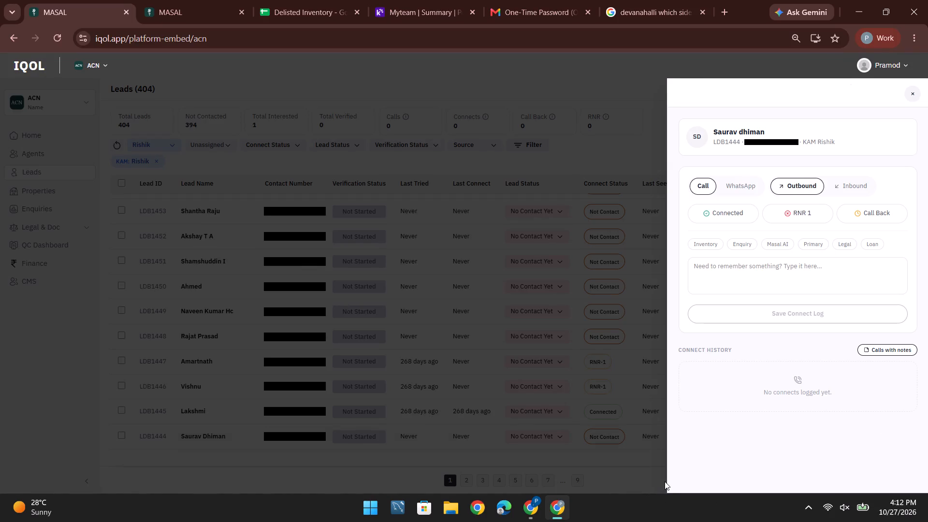
click(639, 482)
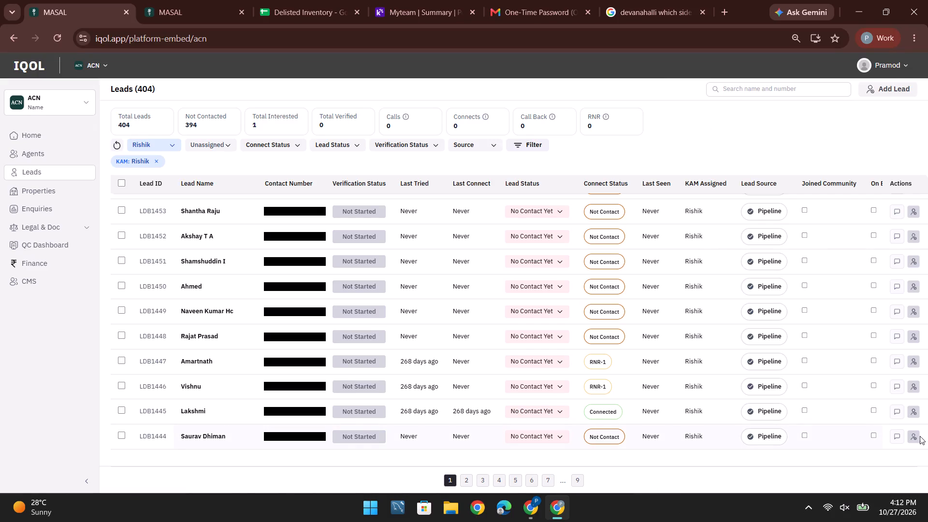
click(917, 436)
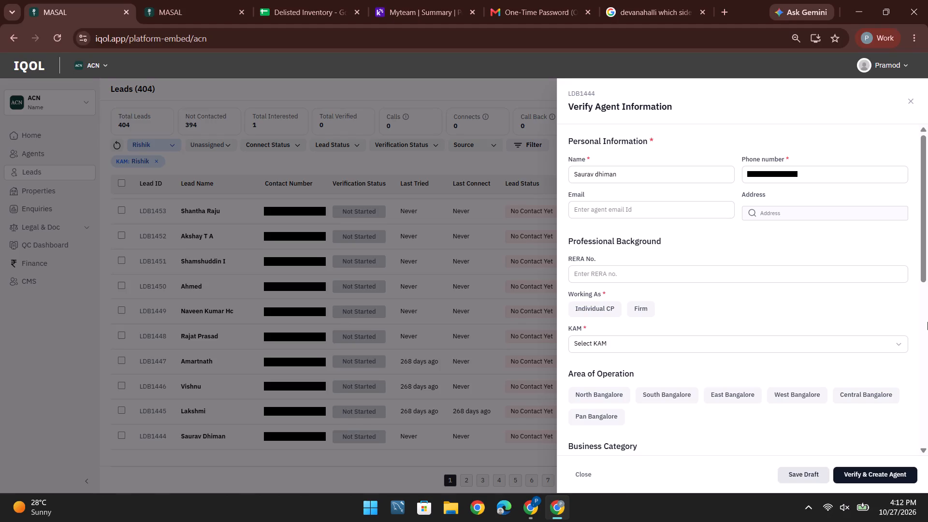
click(912, 102)
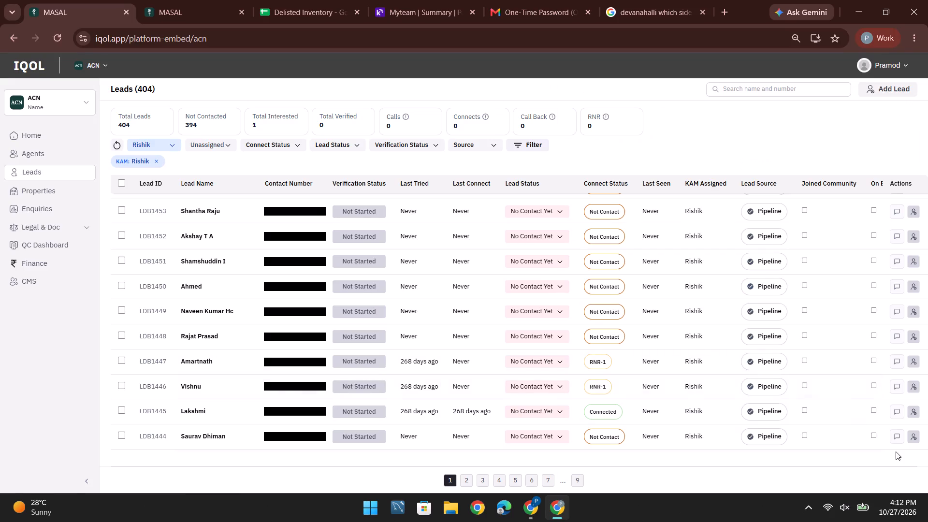
click(901, 440)
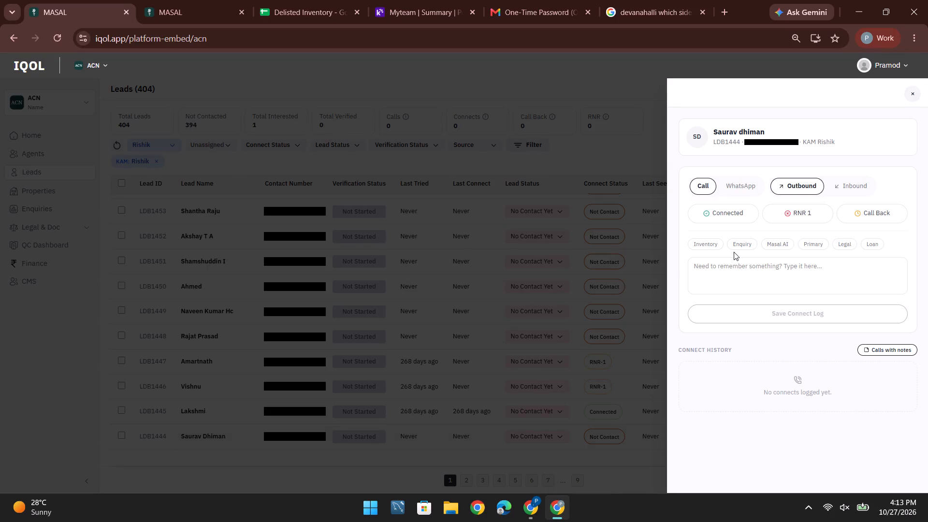
click(782, 211)
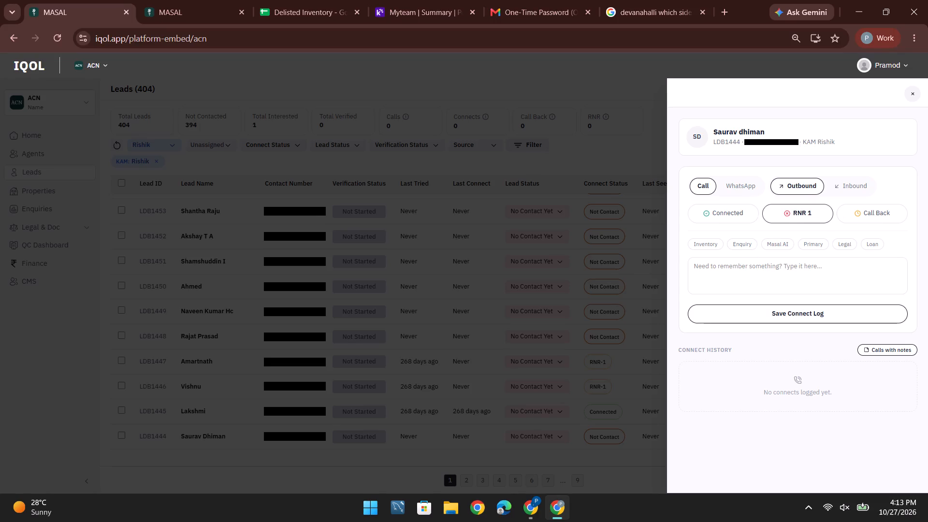
click(728, 275)
text(not reachable)
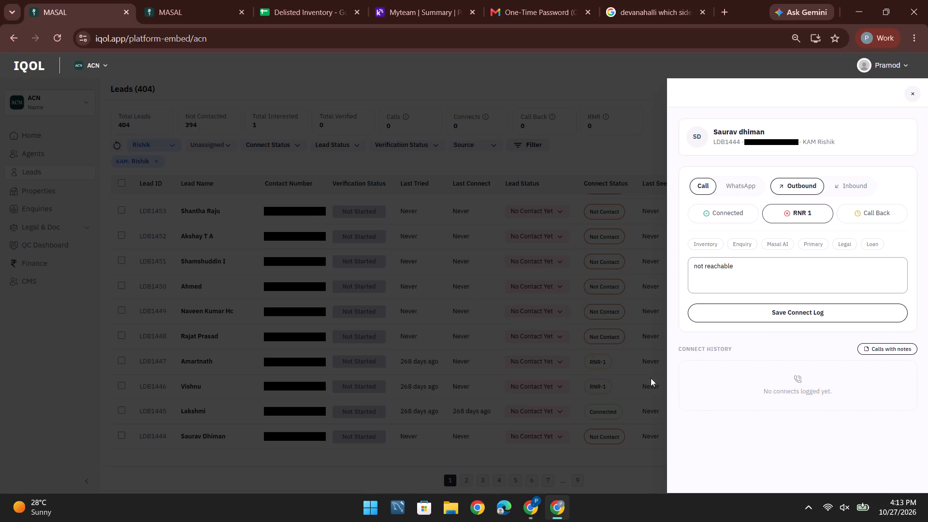
click(768, 308)
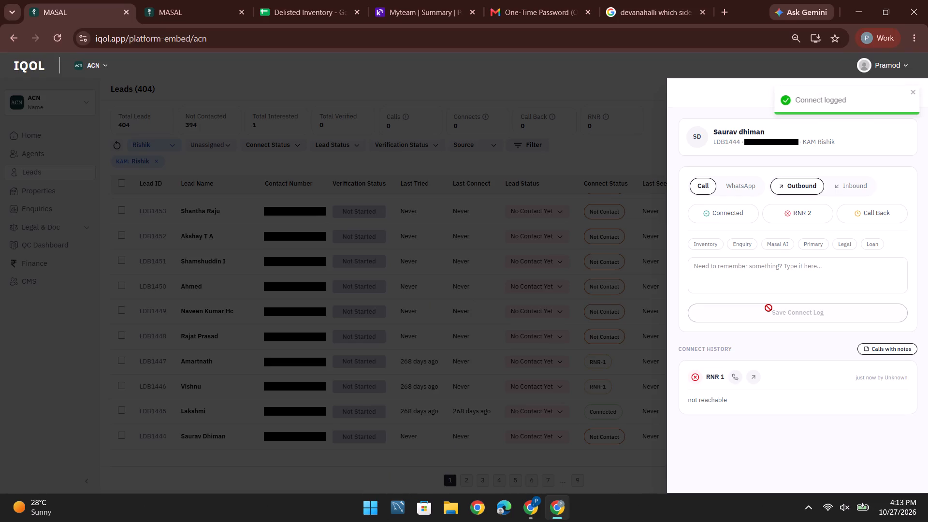
click(635, 477)
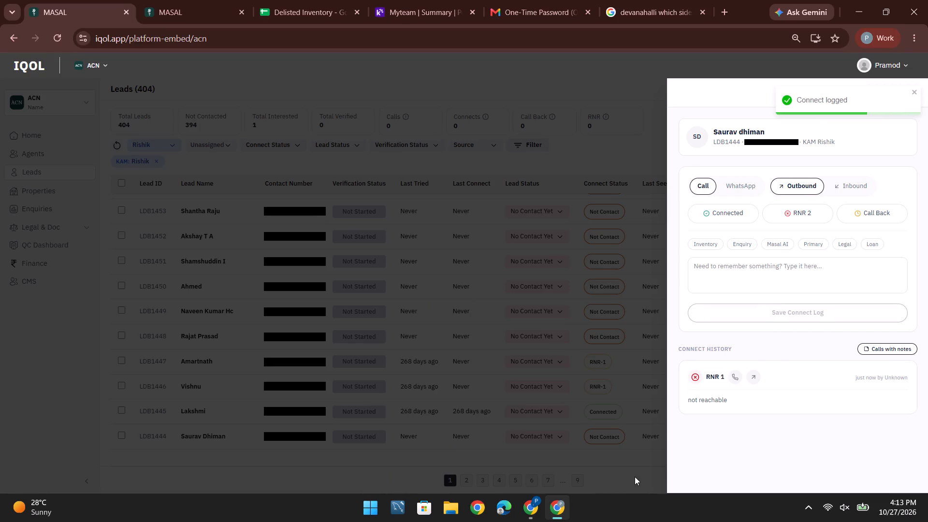
scroll(819, 389, up, 1)
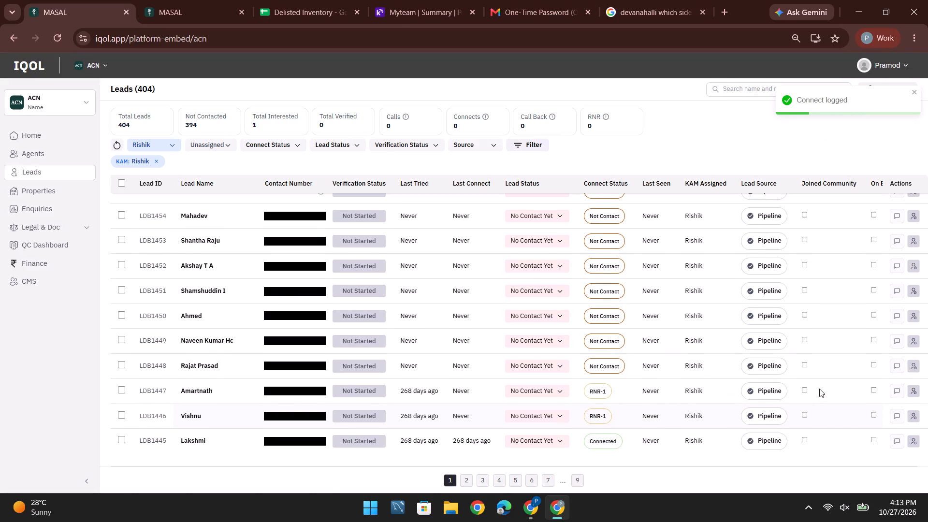
click(895, 445)
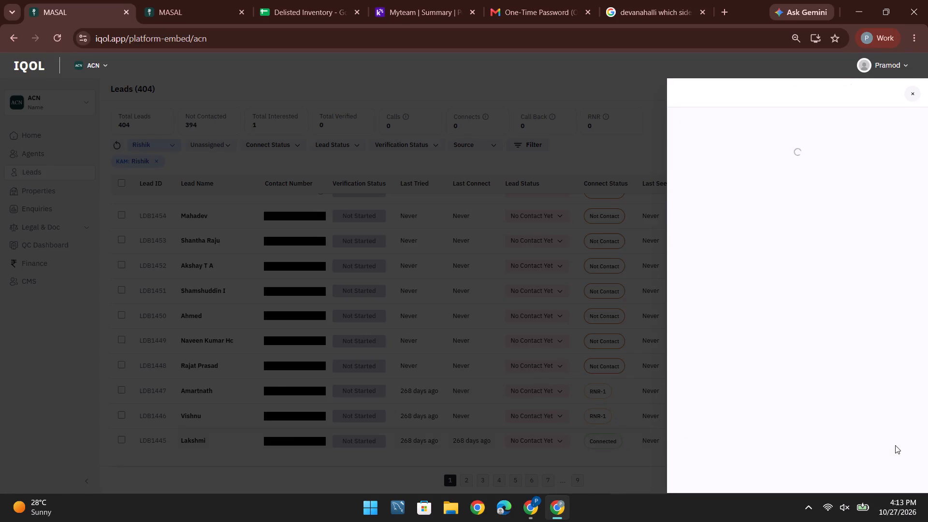
click(643, 473)
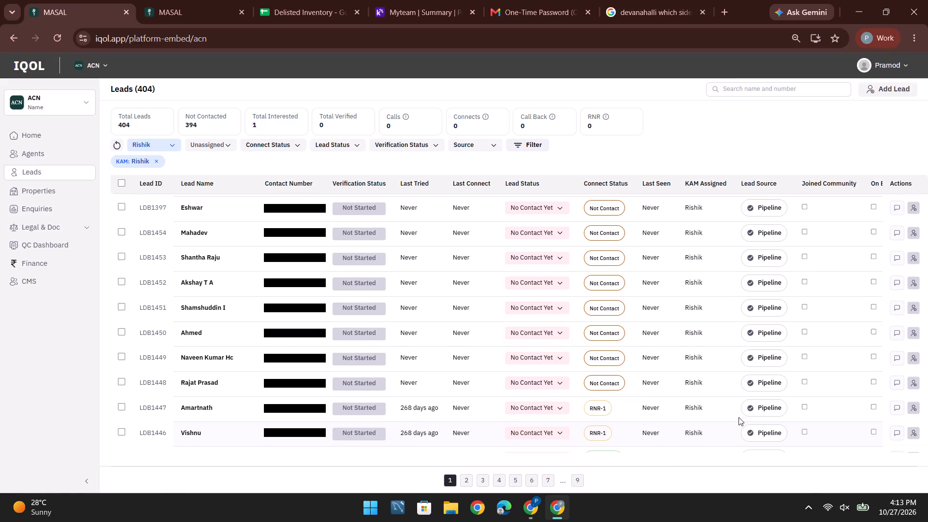
click(898, 433)
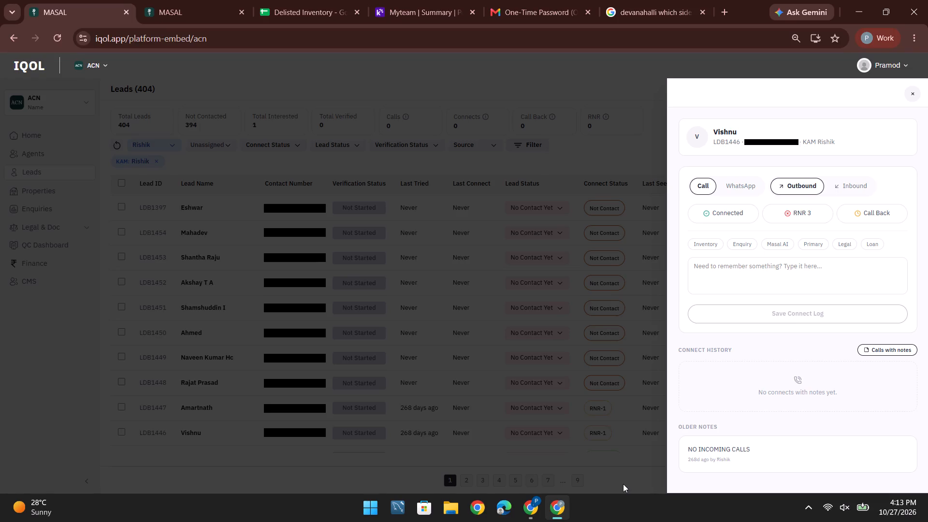
click(635, 451)
click(896, 436)
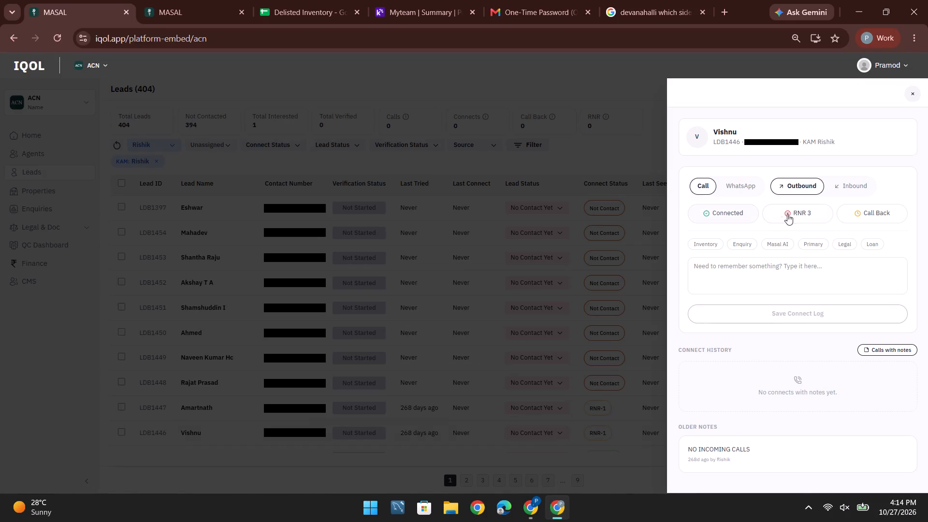
click(797, 214)
click(712, 281)
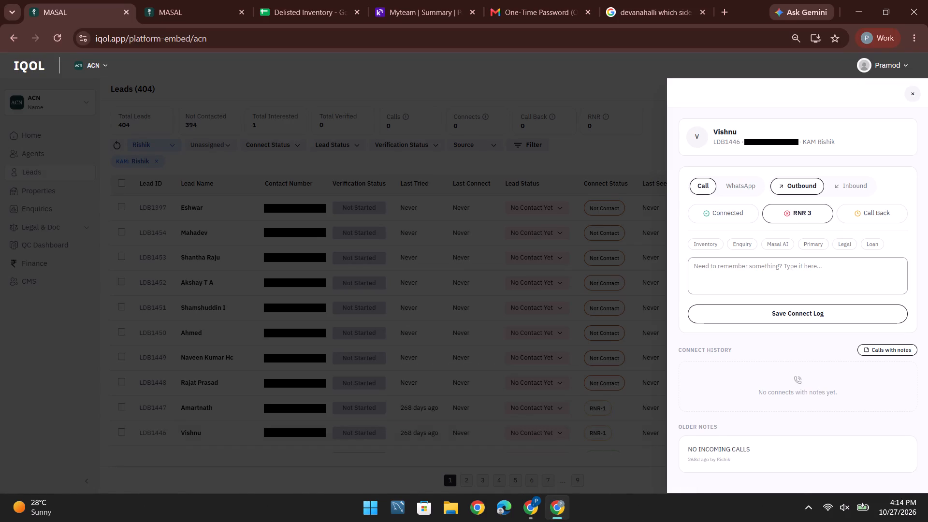
text(switch off)
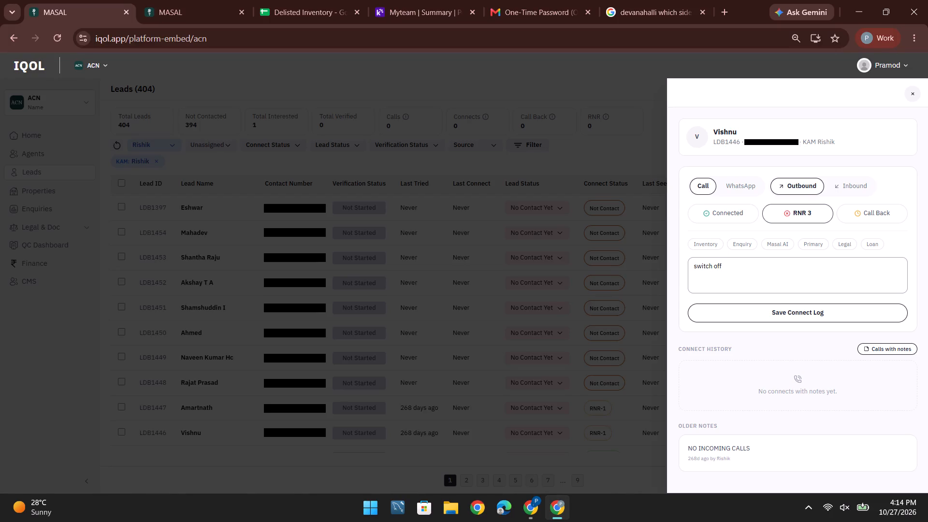
click(764, 316)
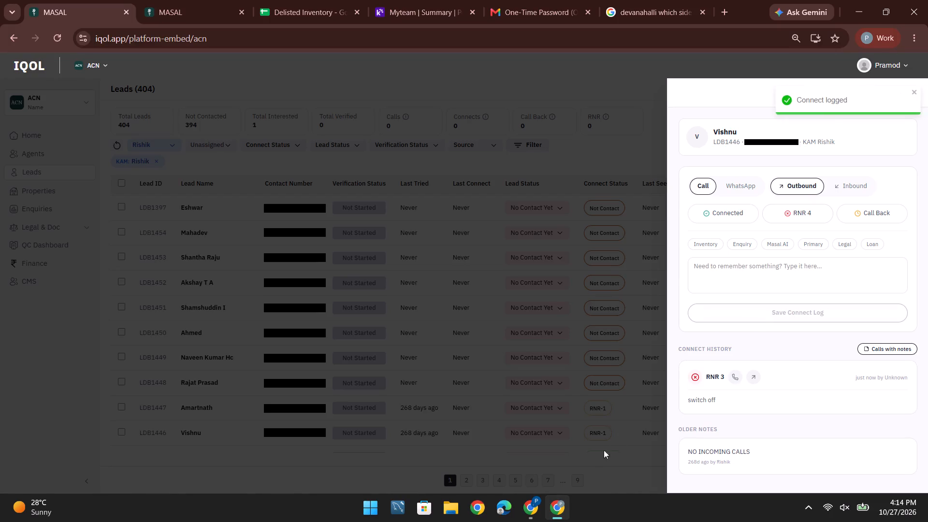
click(623, 459)
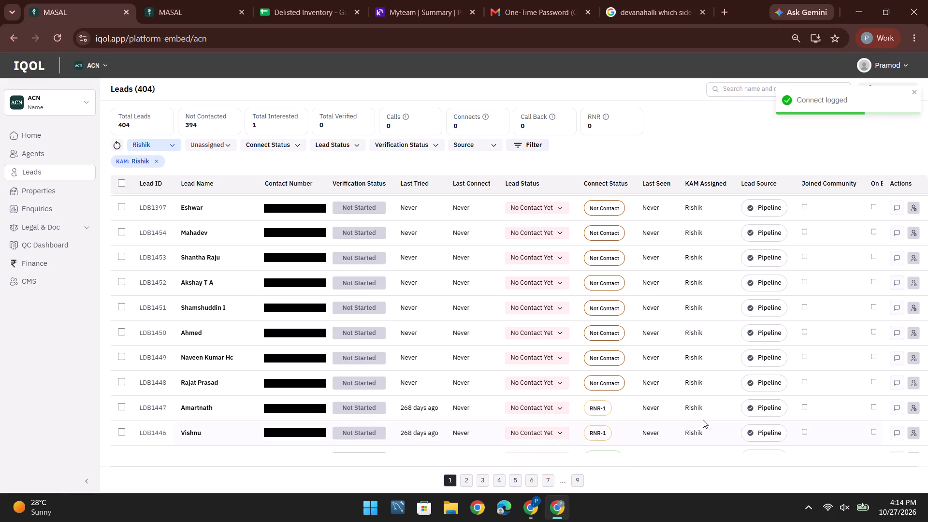
scroll(705, 419, up, 1)
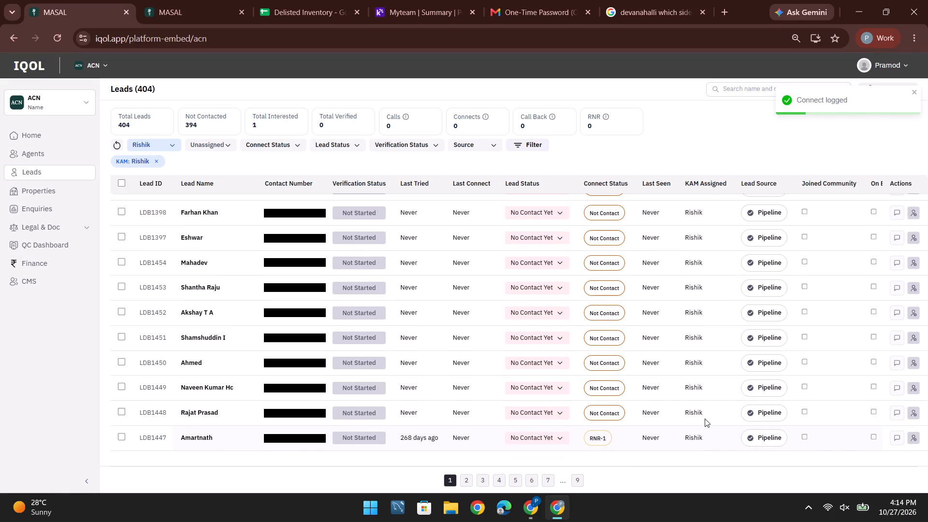
click(896, 441)
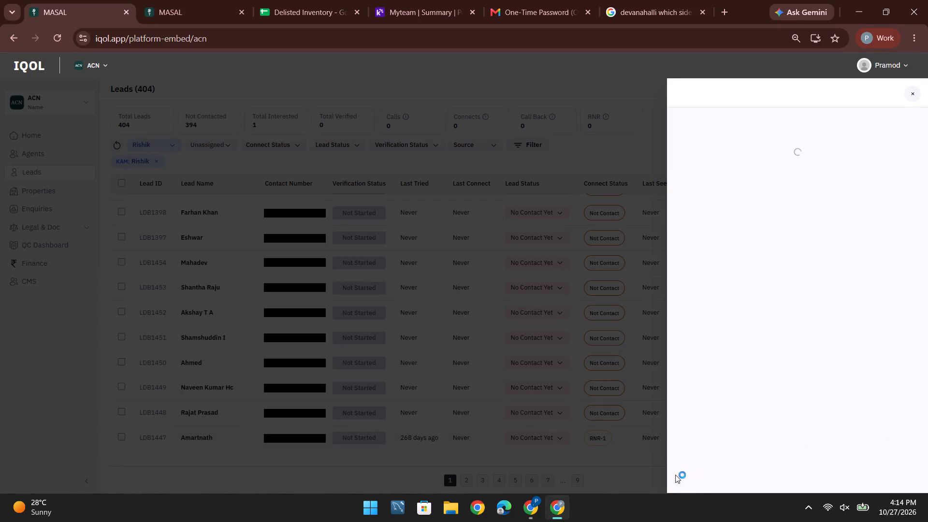
click(659, 472)
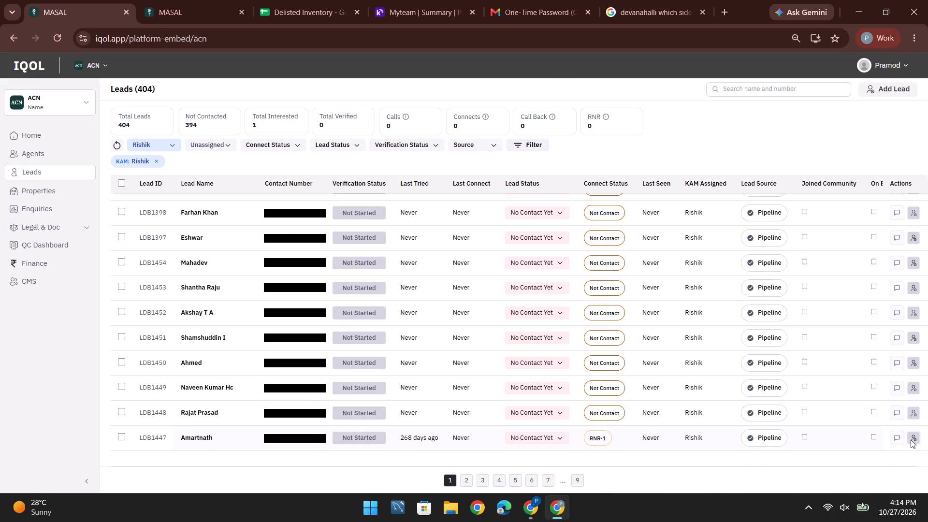
click(911, 440)
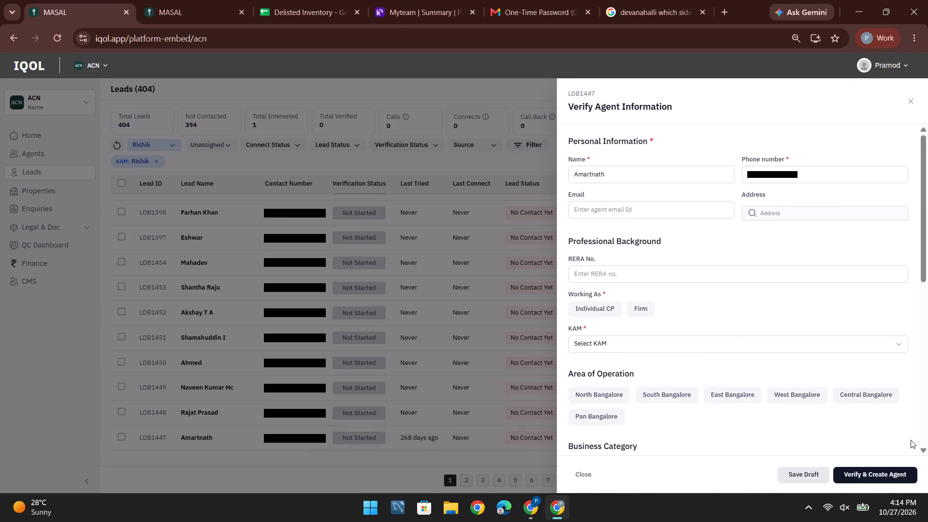
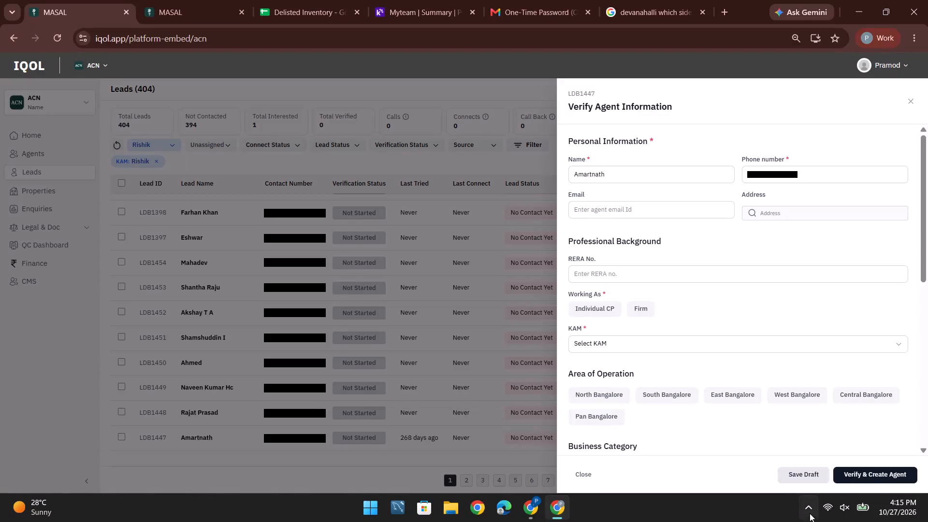
Show the hidden background apps in the system tray.
click(809, 517)
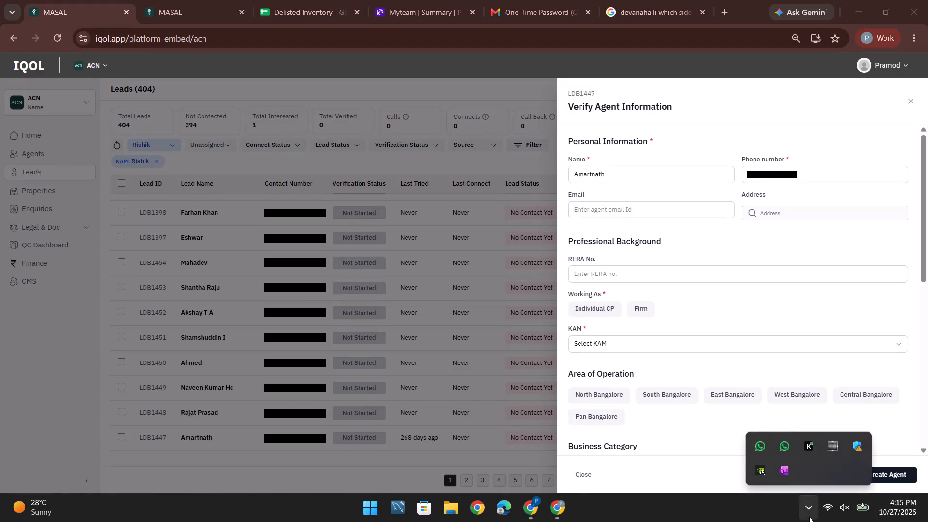
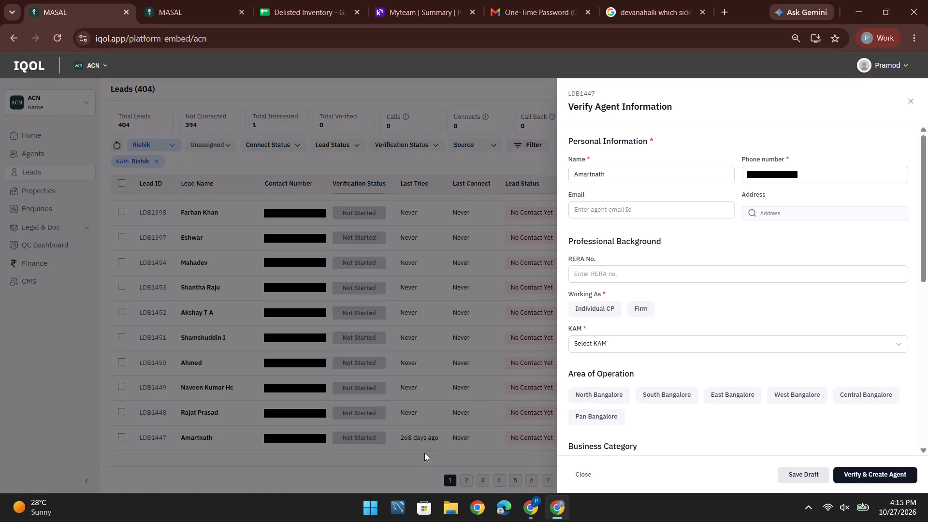
click(507, 445)
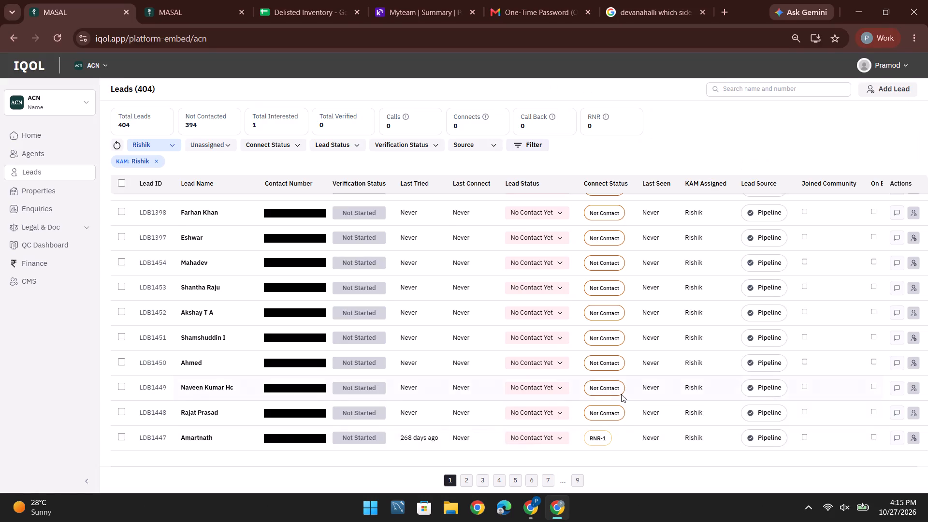
scroll(621, 394, down, 1)
scroll(621, 394, up, 1)
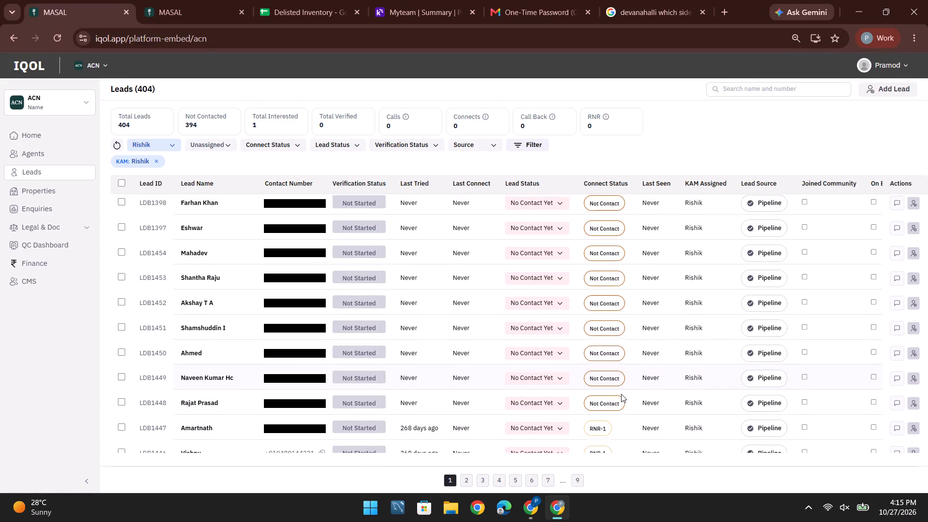
scroll(621, 394, up, 1)
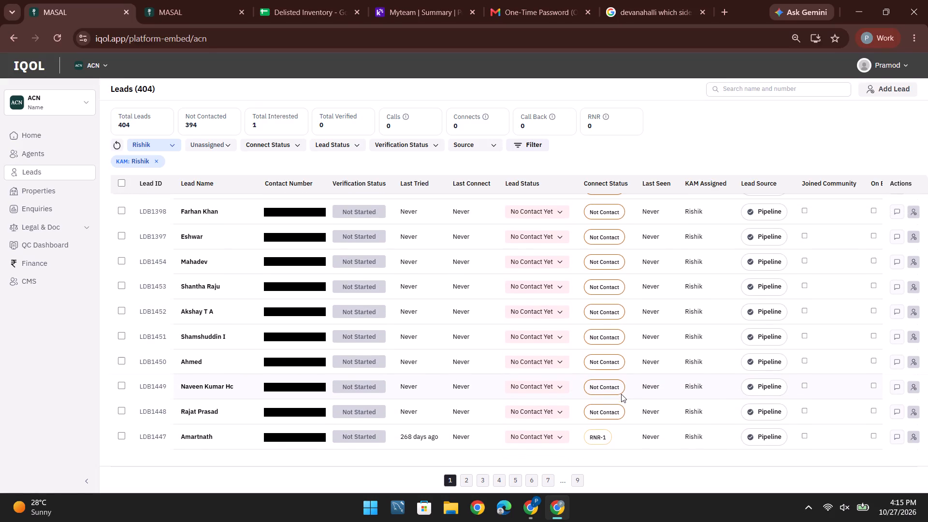
scroll(621, 394, up, 1)
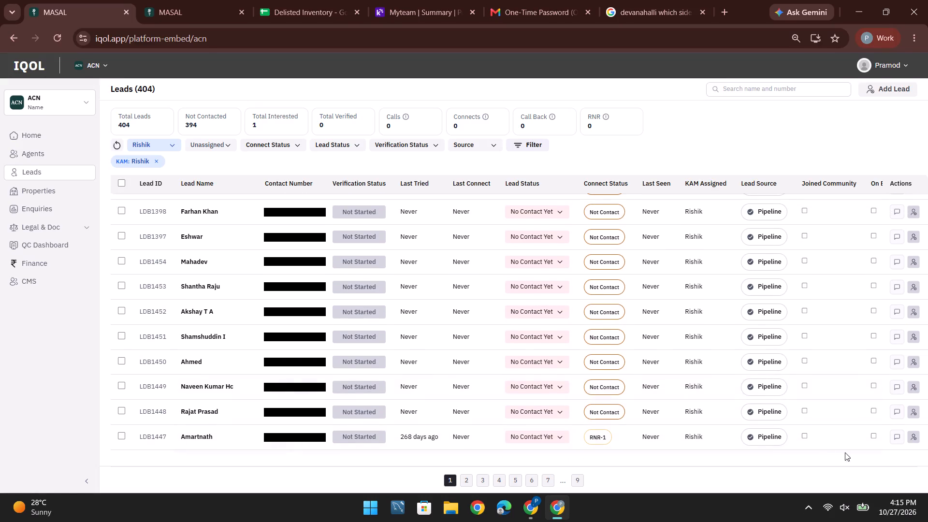
click(897, 431)
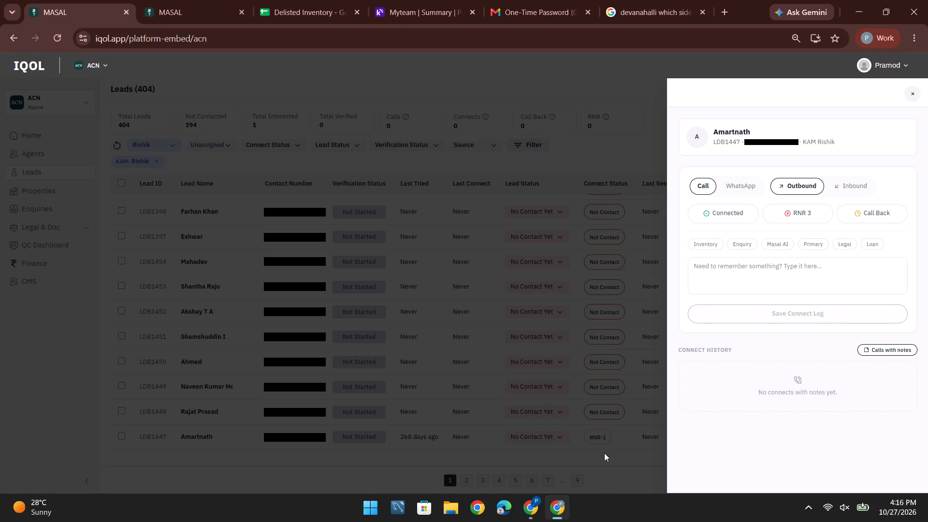
click(603, 454)
click(895, 434)
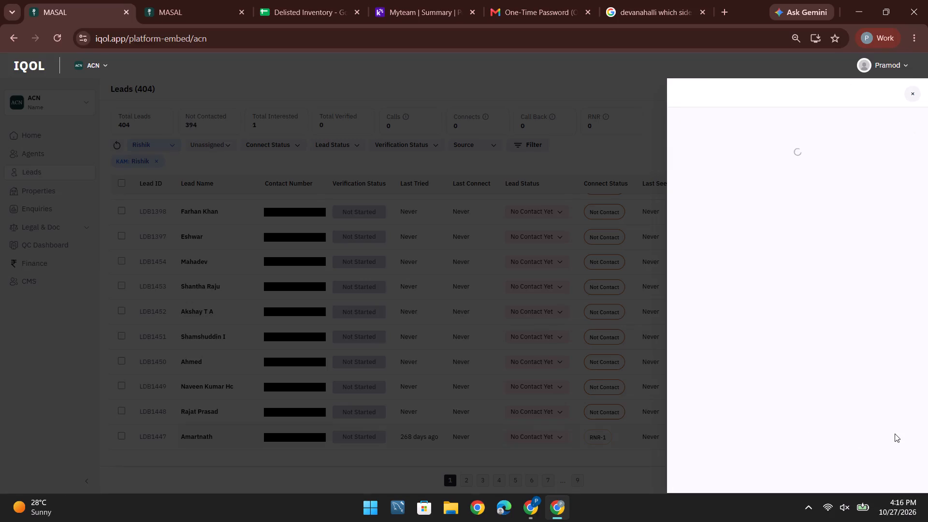
click(806, 210)
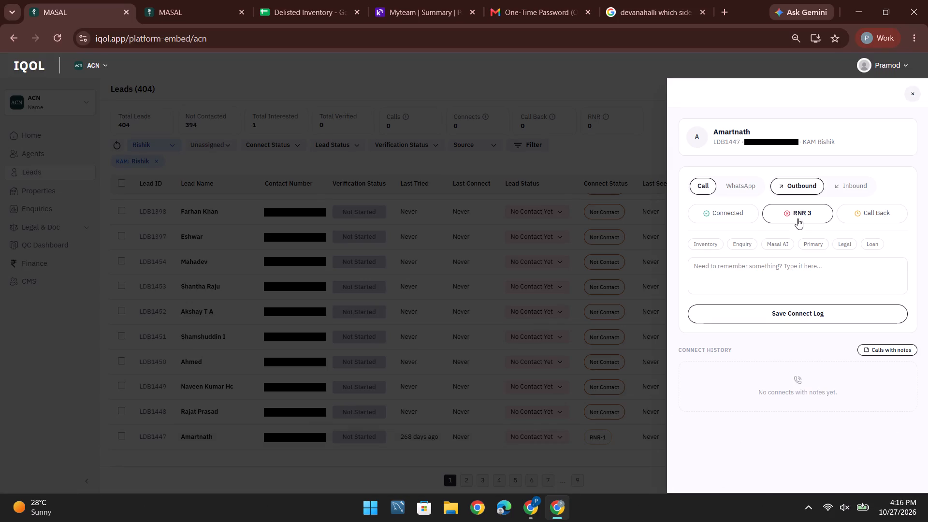
click(744, 274)
text(rnr)
click(830, 309)
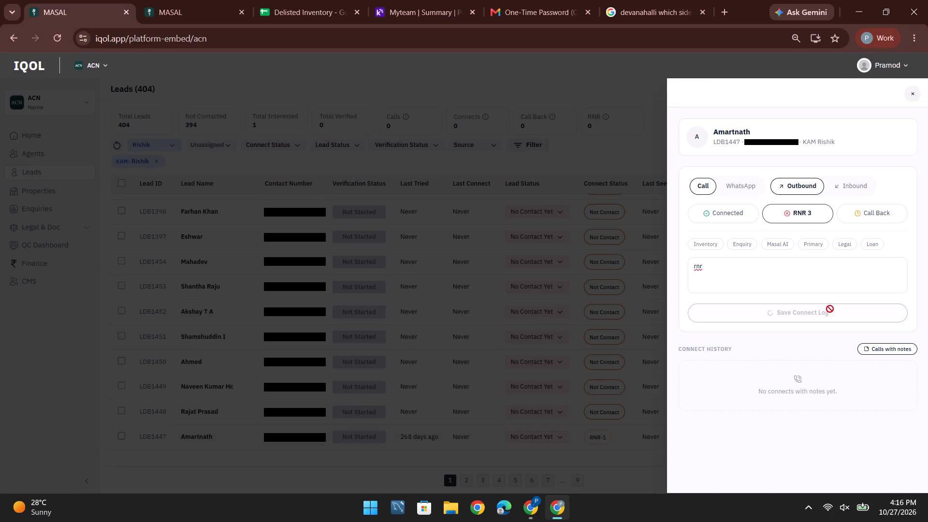
click(611, 456)
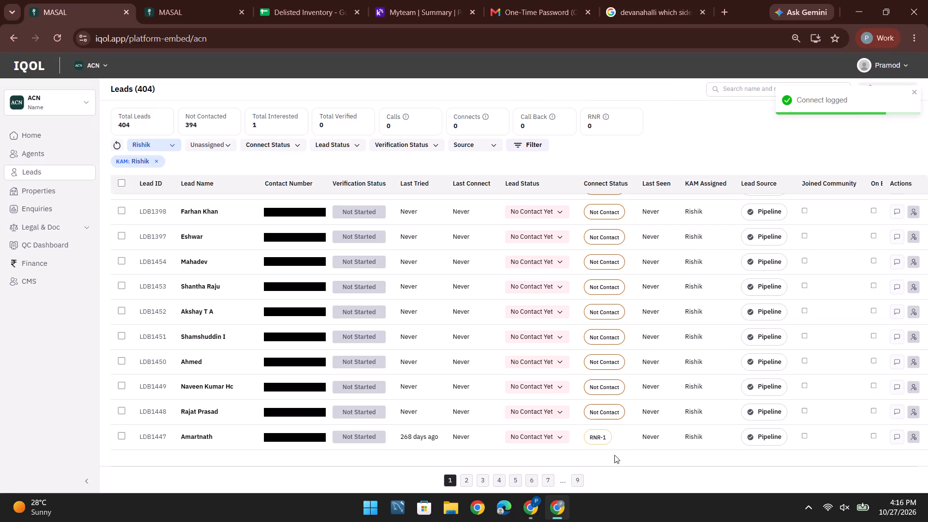
scroll(731, 401, up, 1)
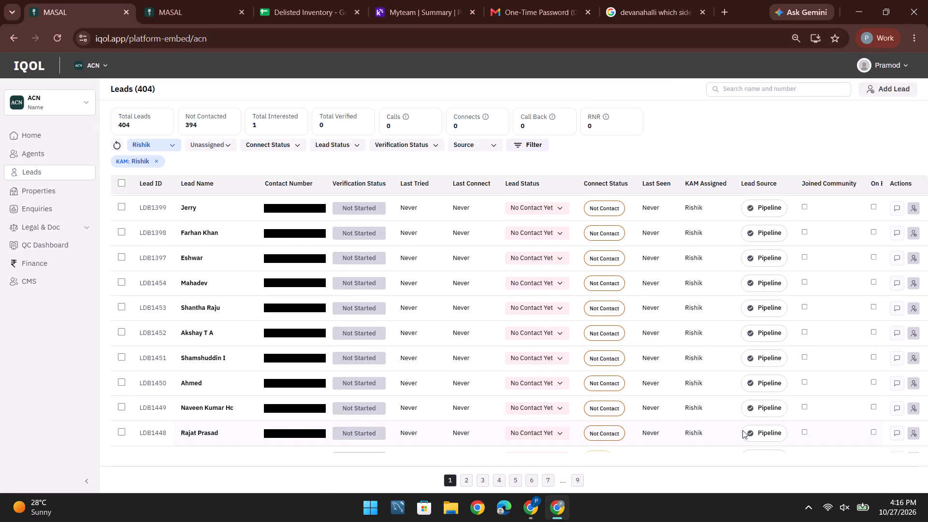
click(892, 437)
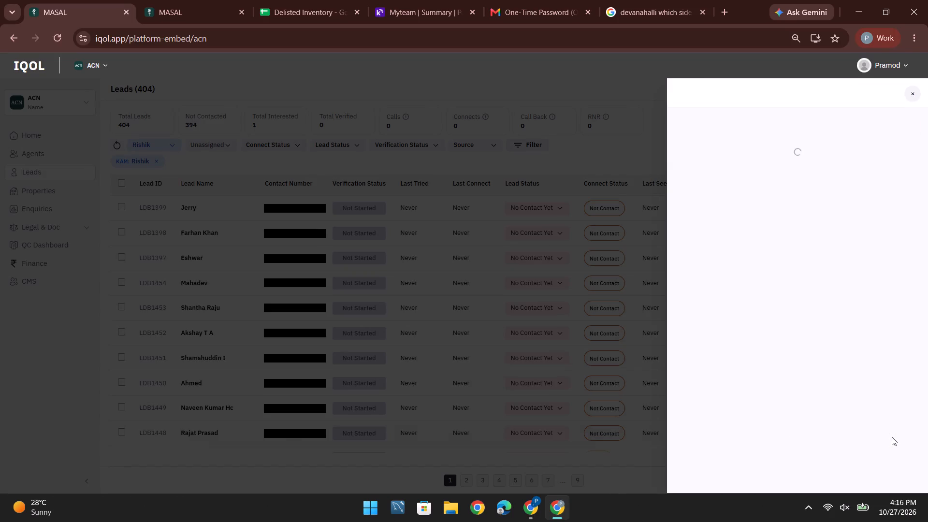
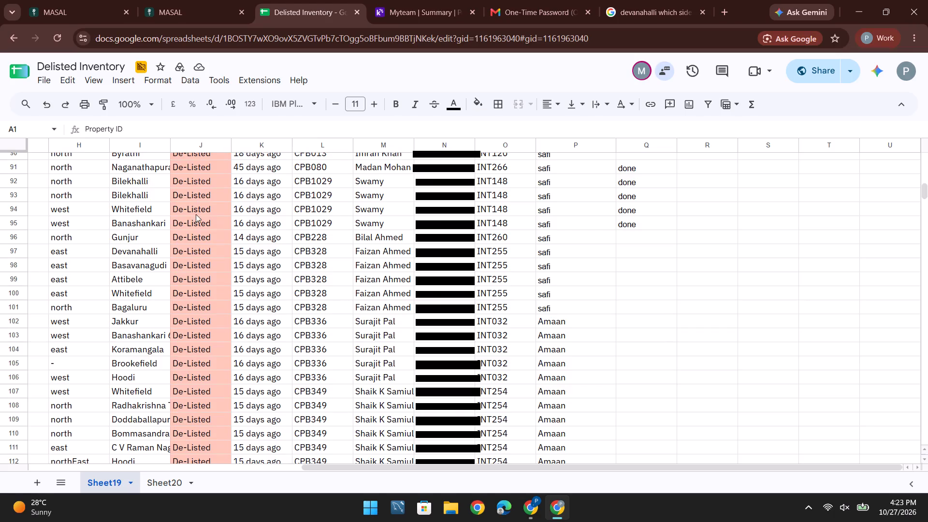
click(171, 20)
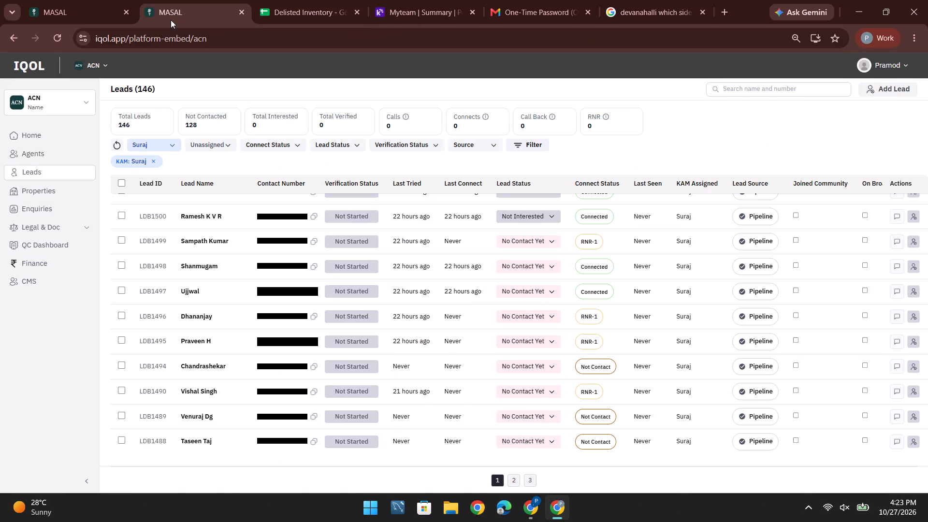
click(90, 8)
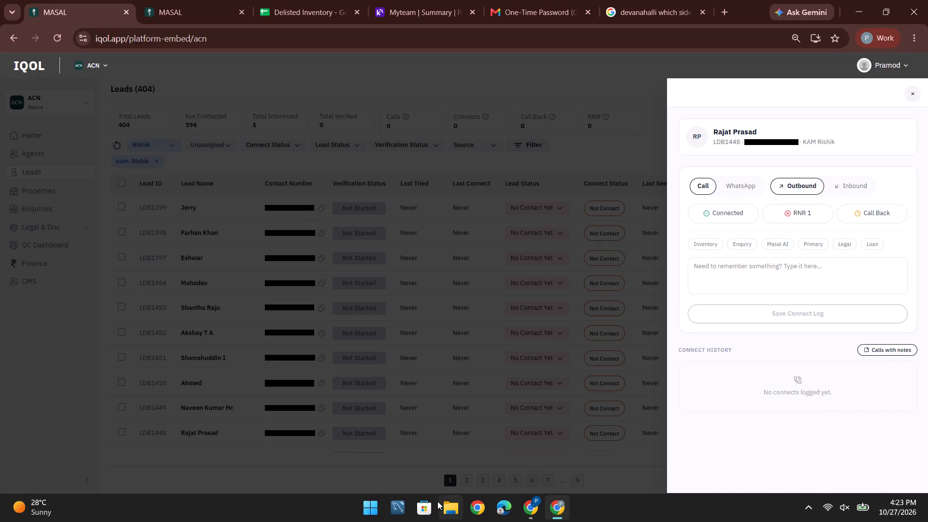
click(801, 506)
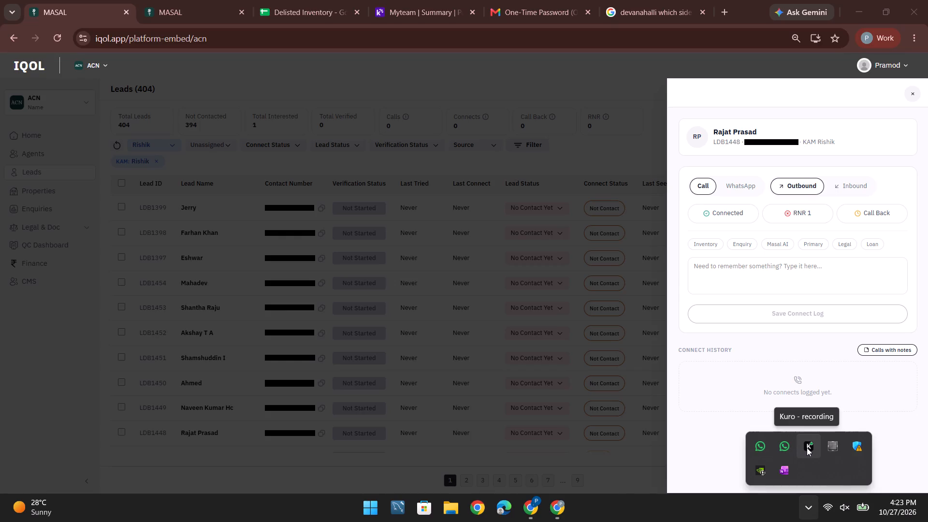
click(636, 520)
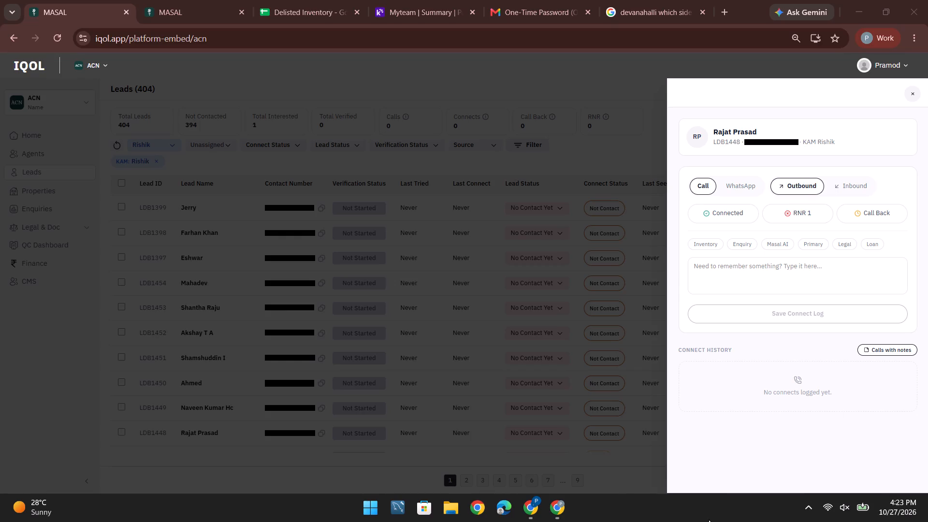
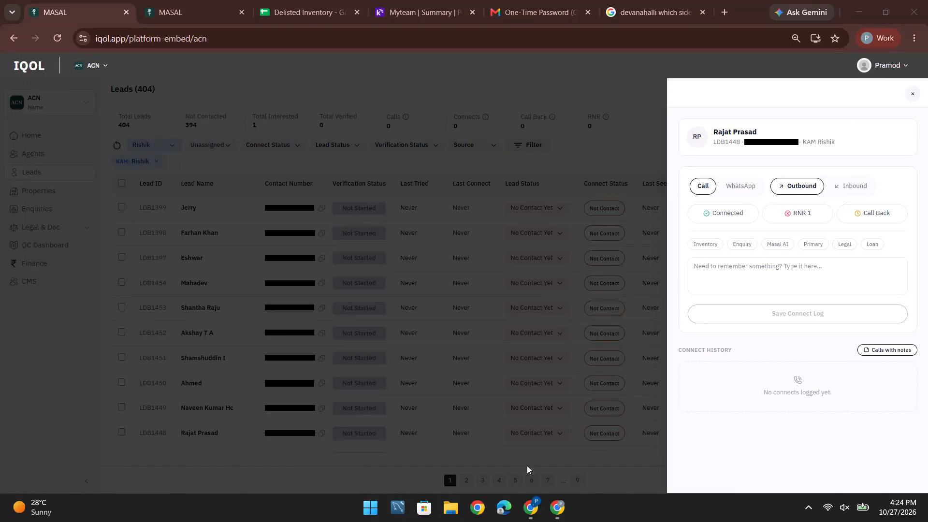
Show the hidden background app icons in the Windows system tray.
click(815, 511)
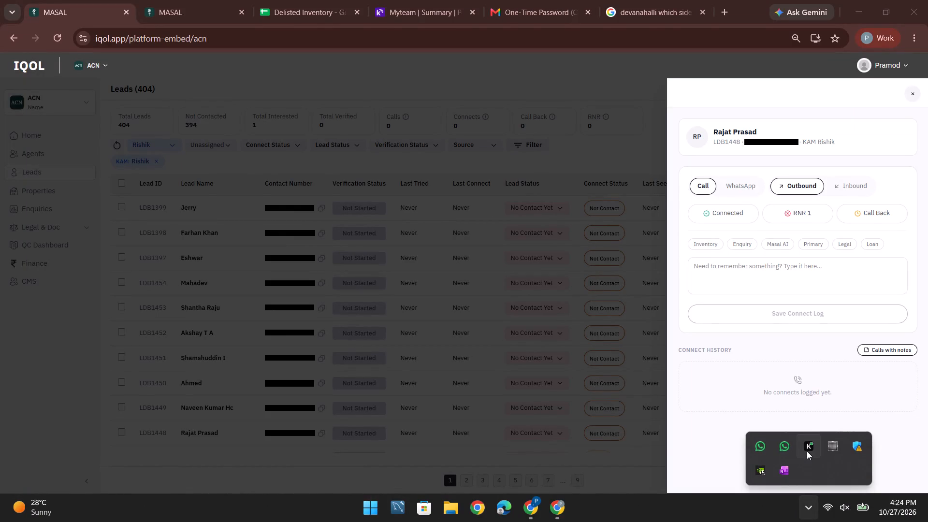
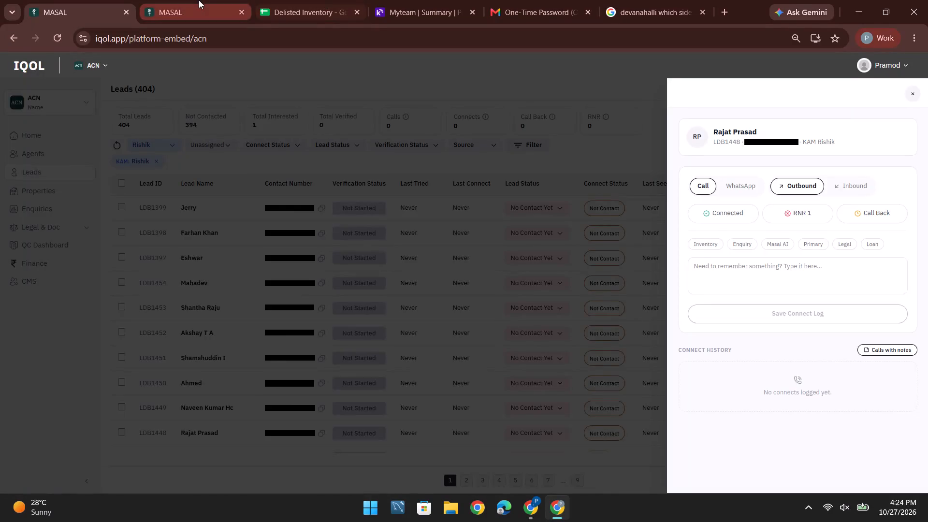
Show the ACN agents list in the second MASAL tab filtered to KAM Pramod.
click(199, 0)
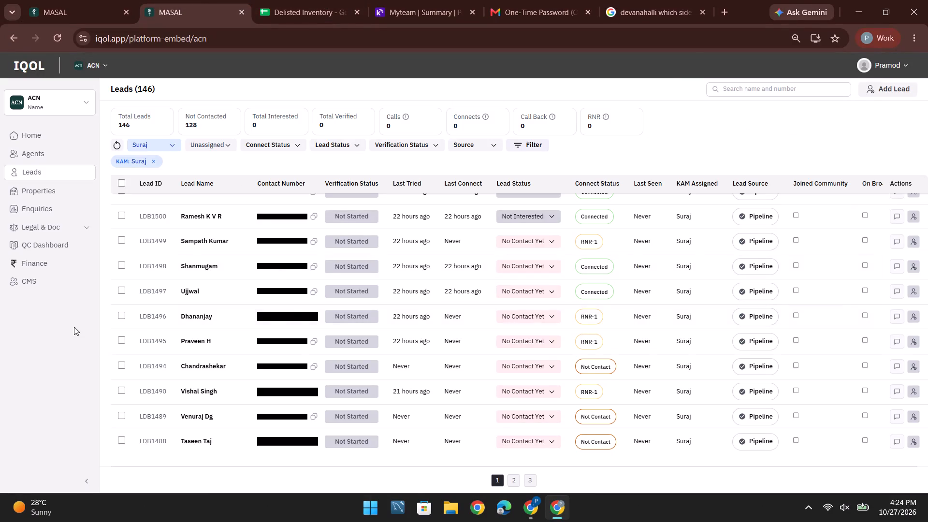
click(160, 1)
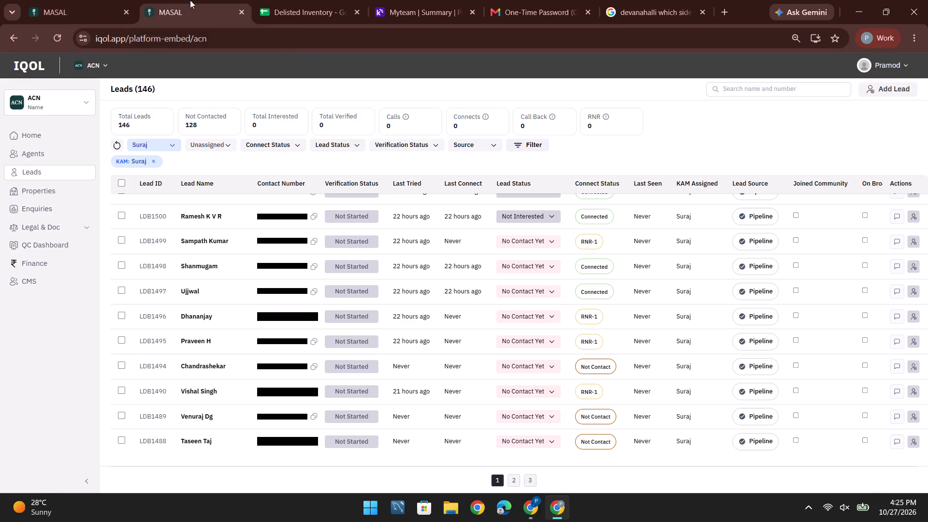
click(96, 0)
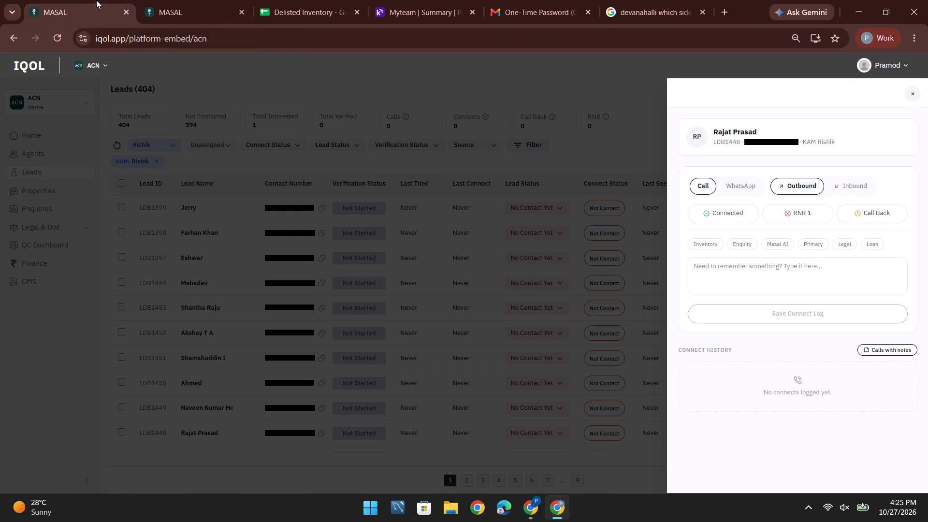
click(161, 10)
click(36, 152)
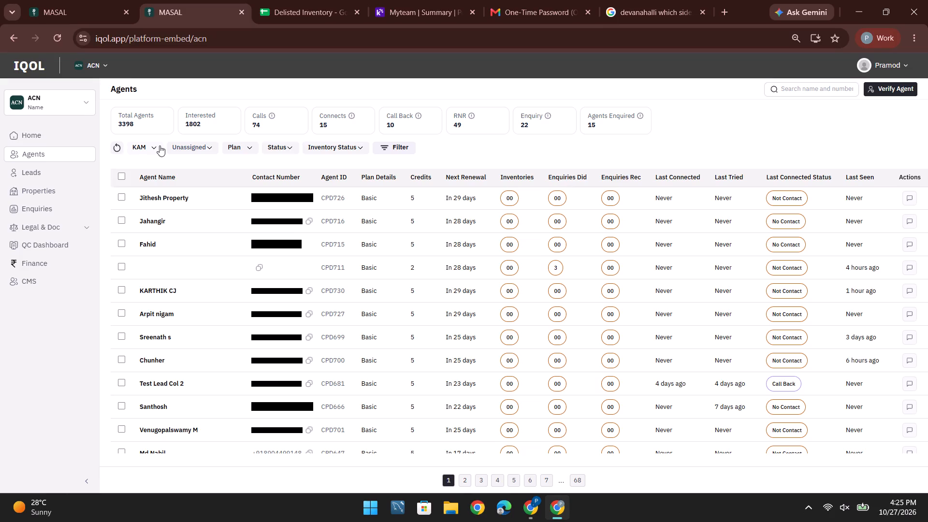
click(159, 145)
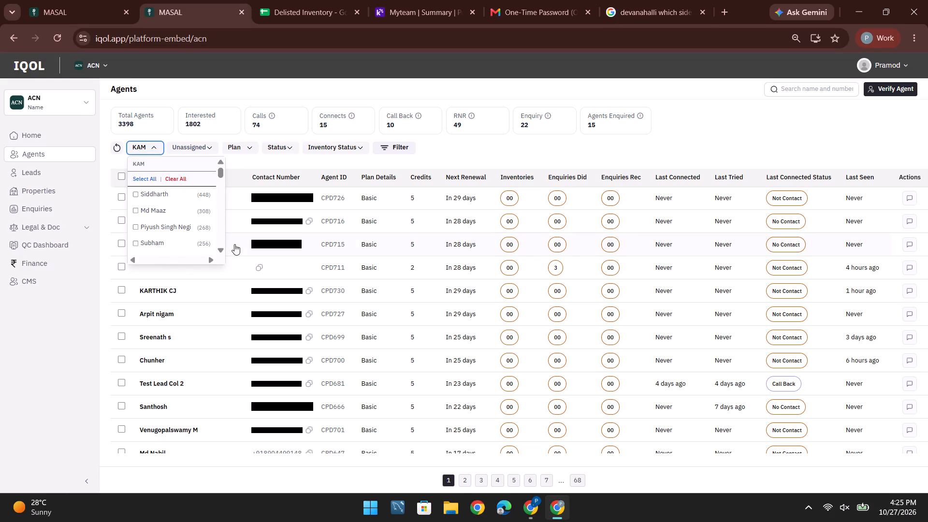
triple_click(220, 246)
triple_click(220, 246)
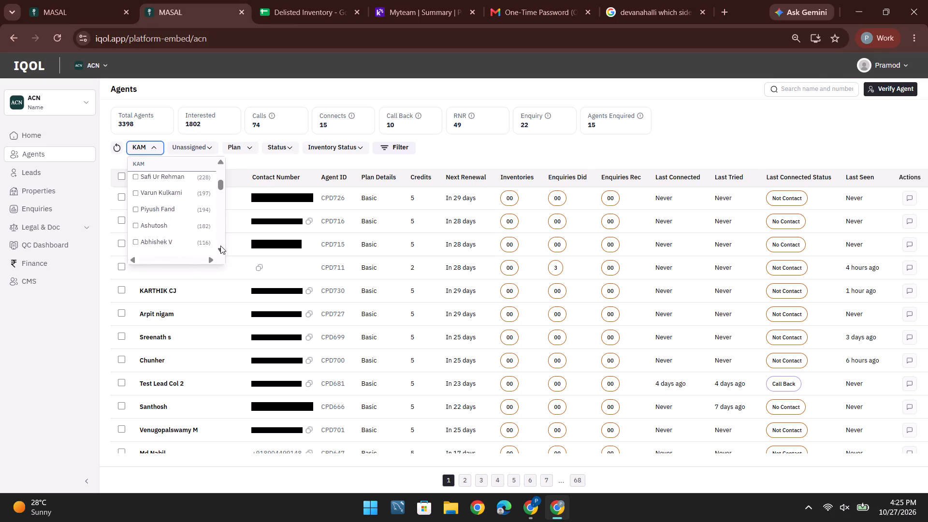
triple_click(220, 246)
triple_click(220, 246)
click(220, 246)
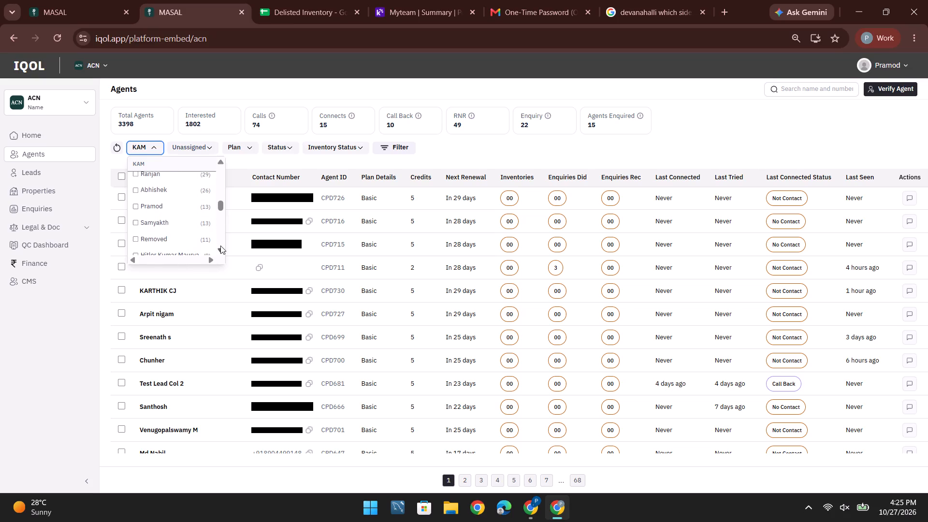
click(181, 209)
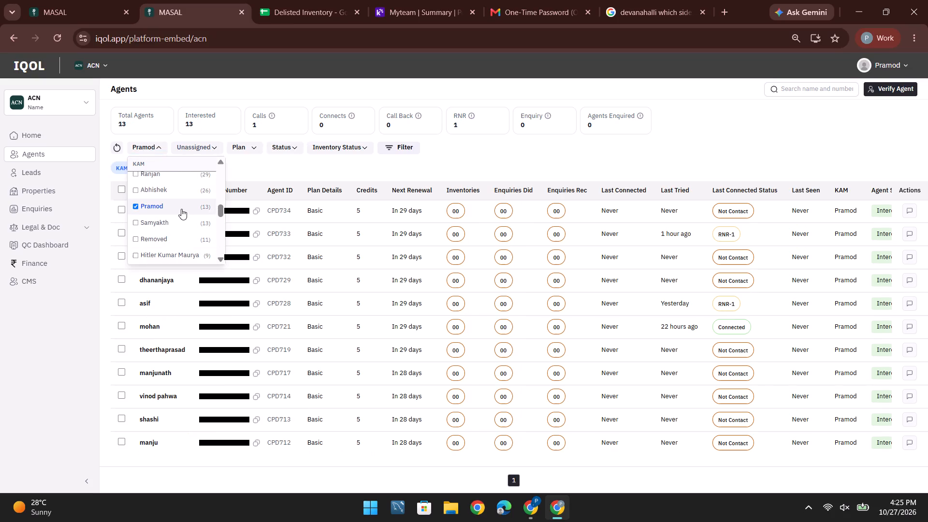
click(335, 165)
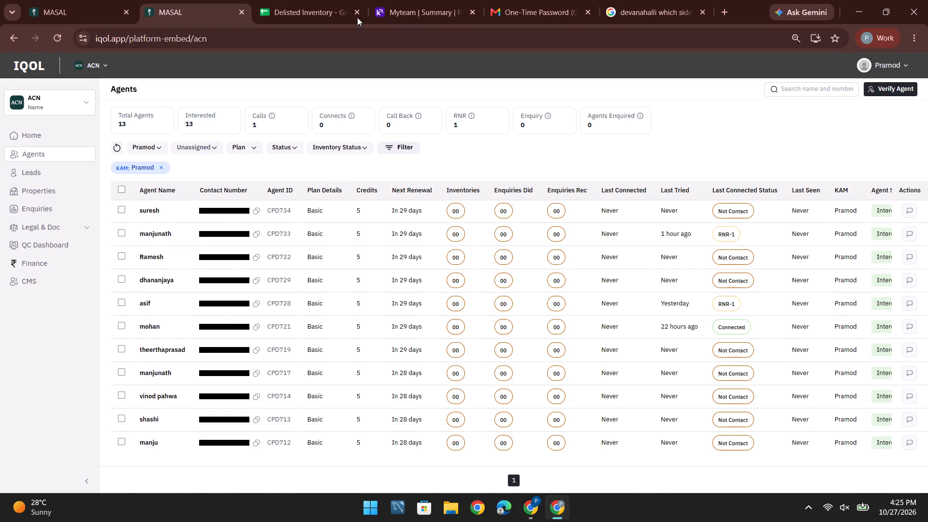
Open the ACN workspace in a new browser tab.
click(719, 12)
click(254, 344)
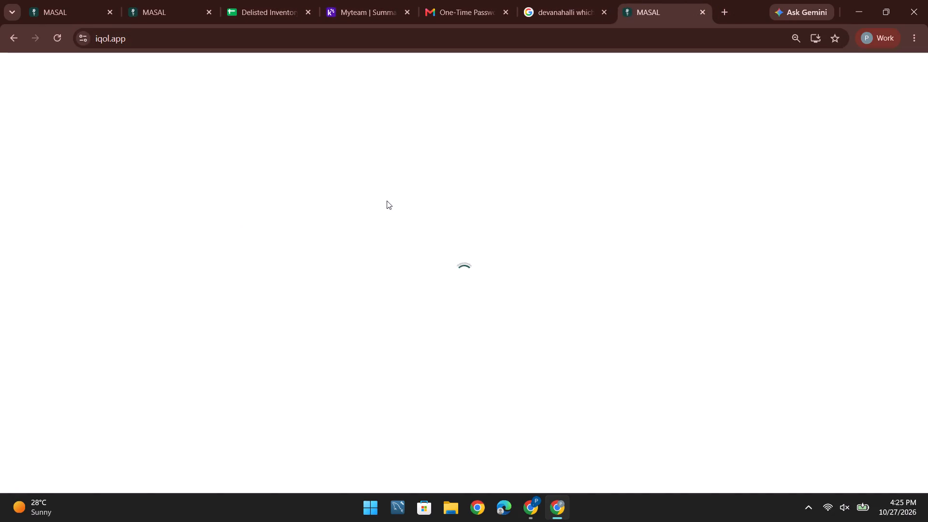
click(259, 203)
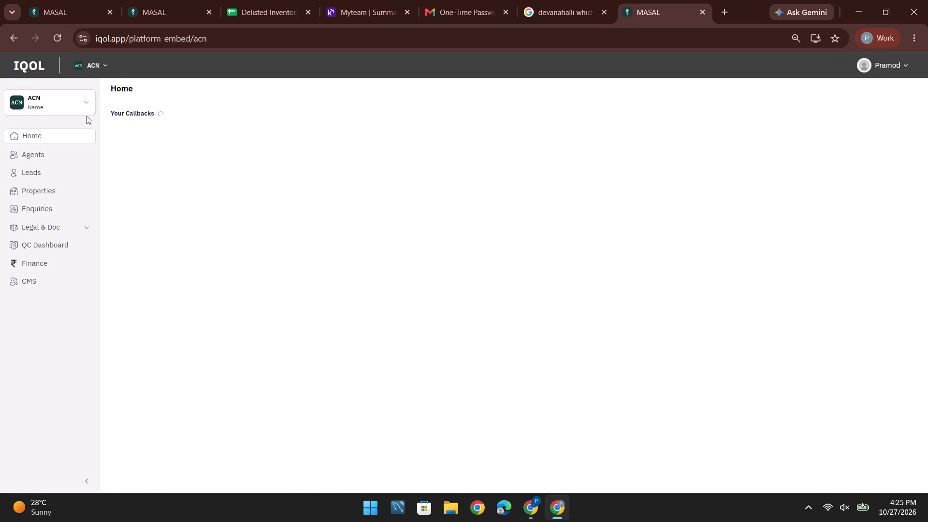
Show the agents list in the new ACN tab and filter it to KAM Bilal.
click(35, 155)
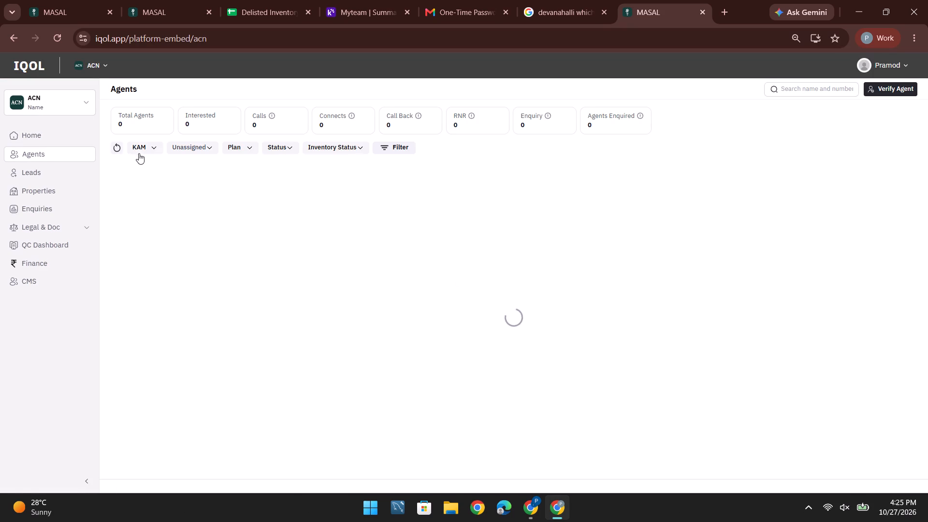
click(150, 147)
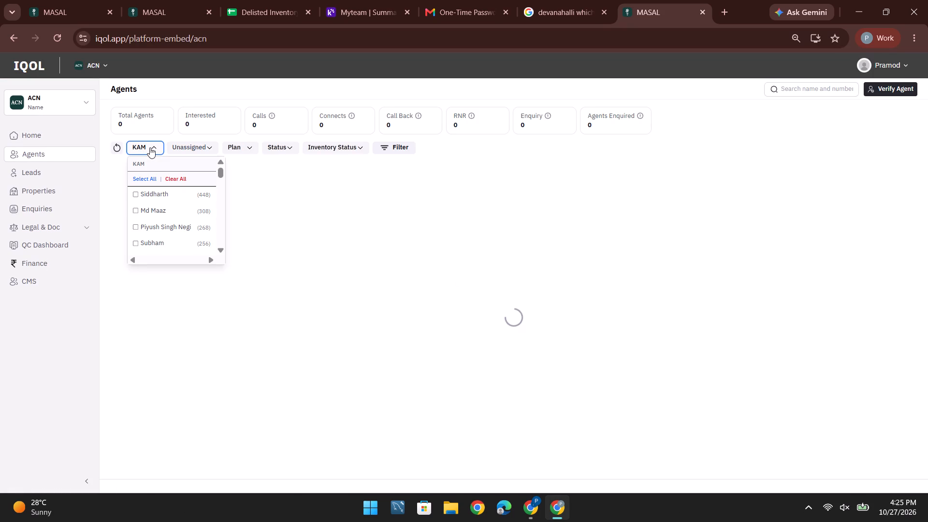
triple_click(217, 248)
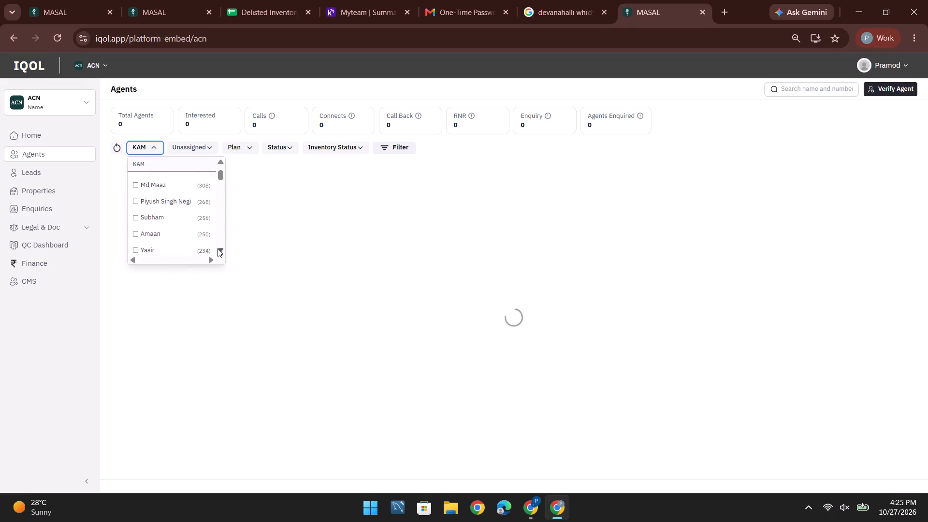
click(217, 248)
double_click(217, 248)
click(217, 248)
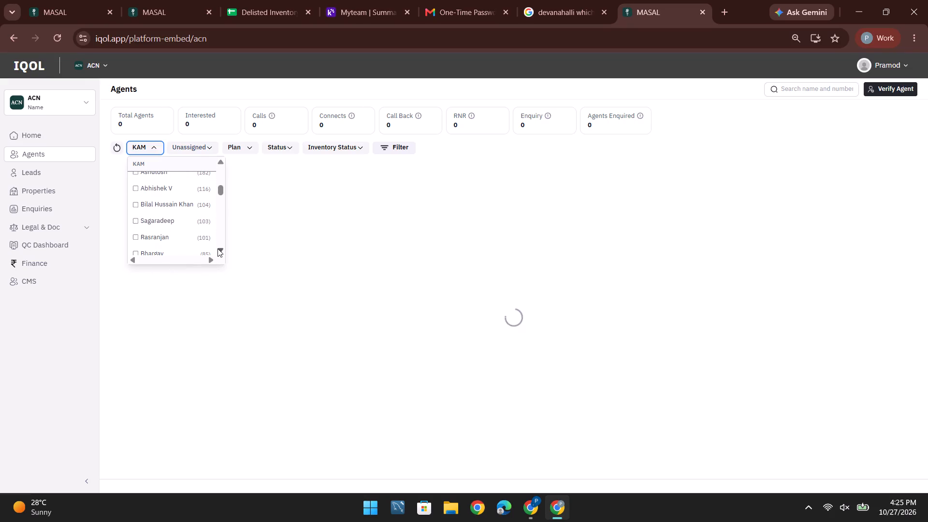
click(195, 208)
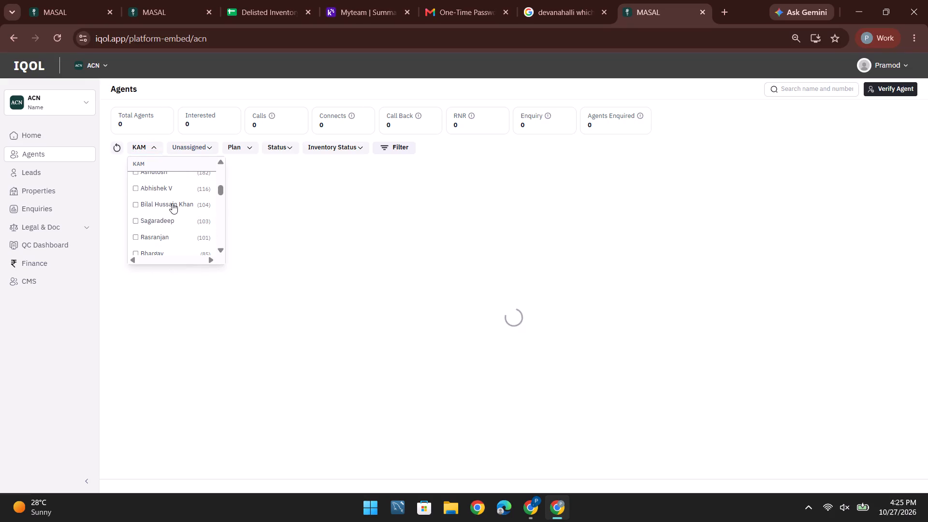
click(172, 203)
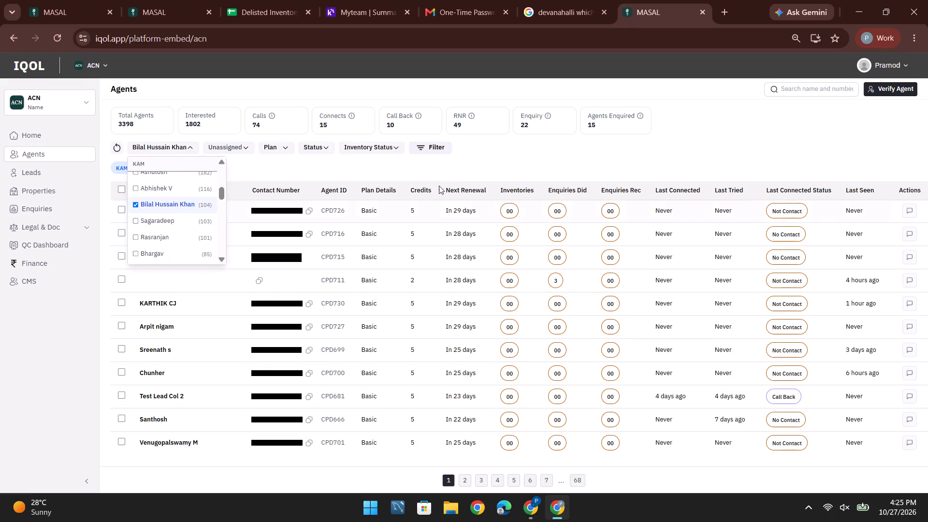
click(458, 172)
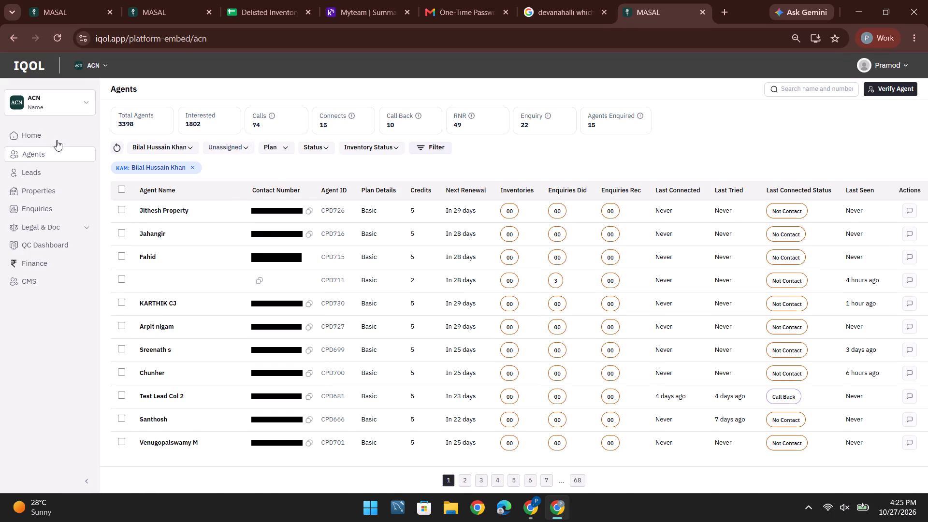
click(60, 13)
click(572, 308)
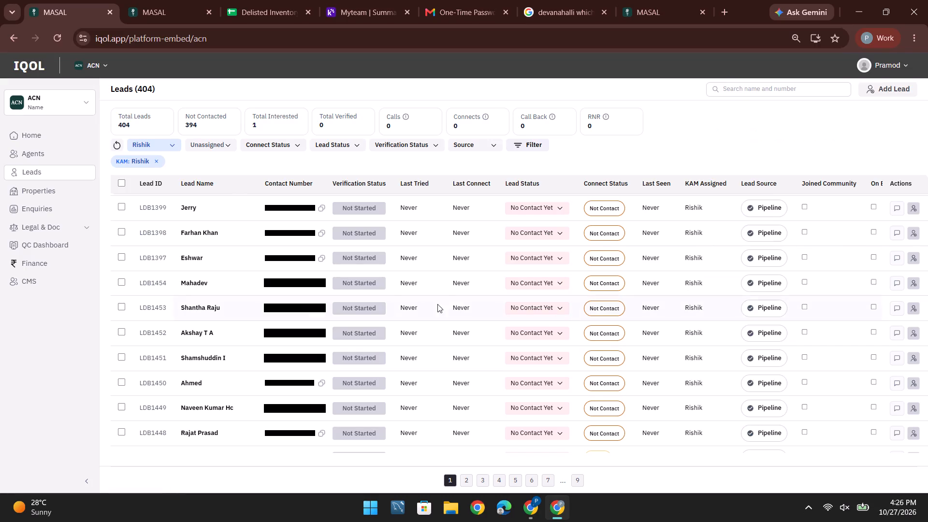
click(188, 21)
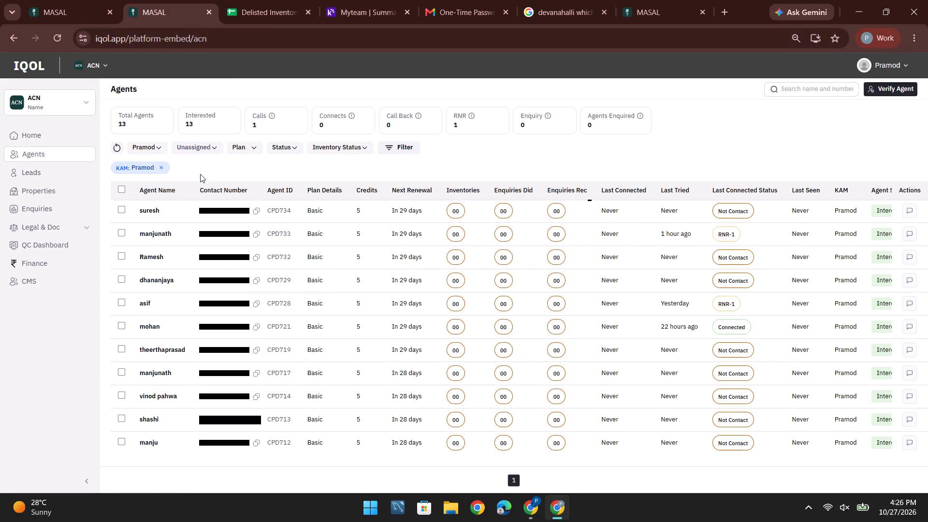
scroll(299, 323, up, 1)
scroll(299, 323, down, 1)
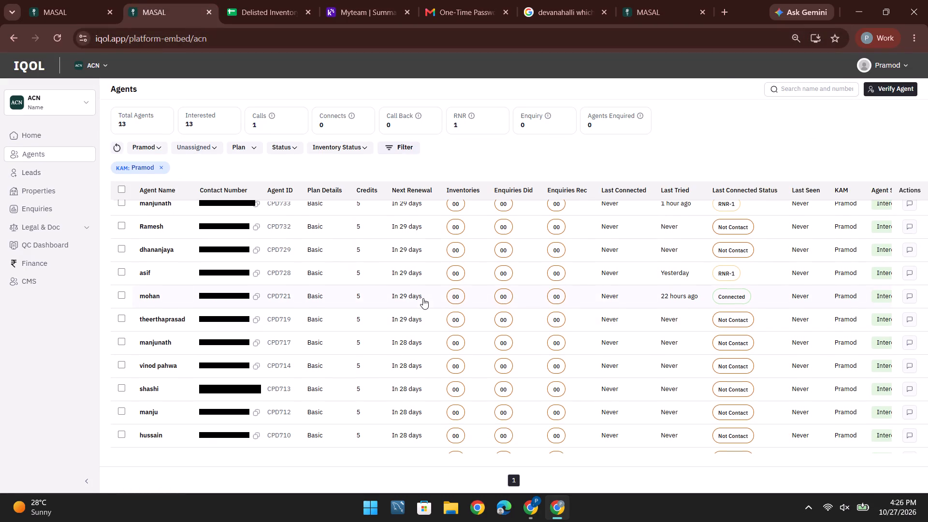
click(423, 298)
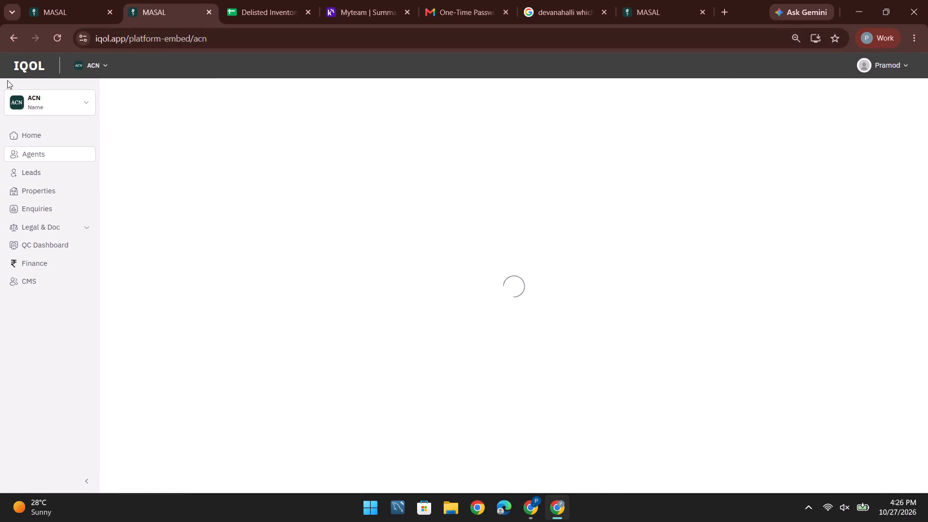
click(24, 40)
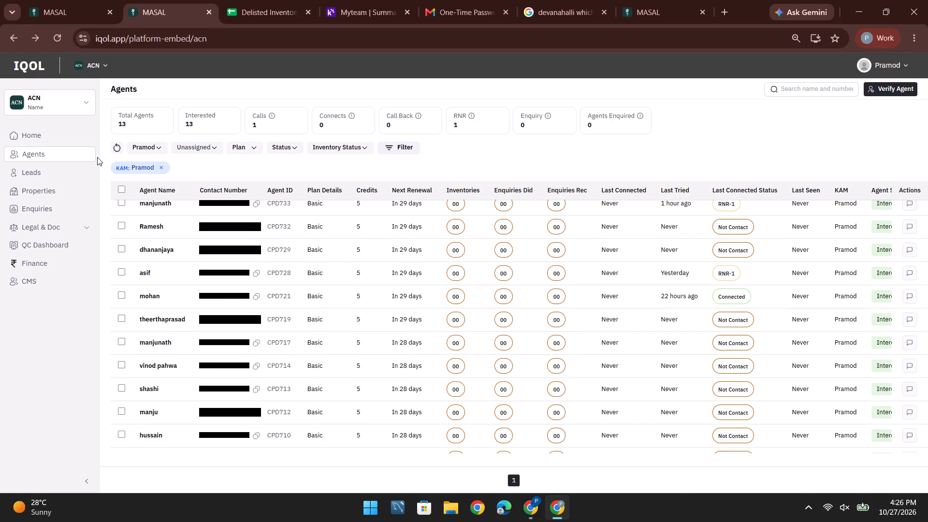
scroll(188, 265, up, 2)
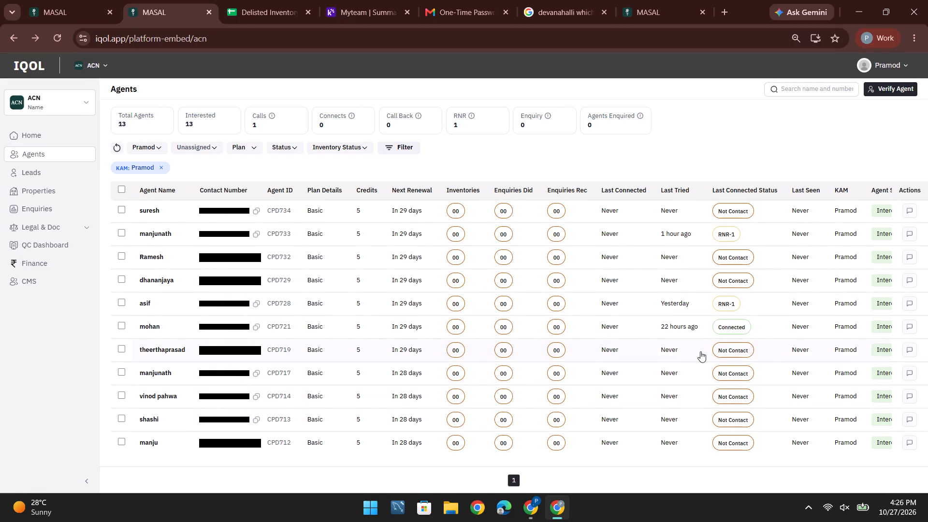
click(170, 344)
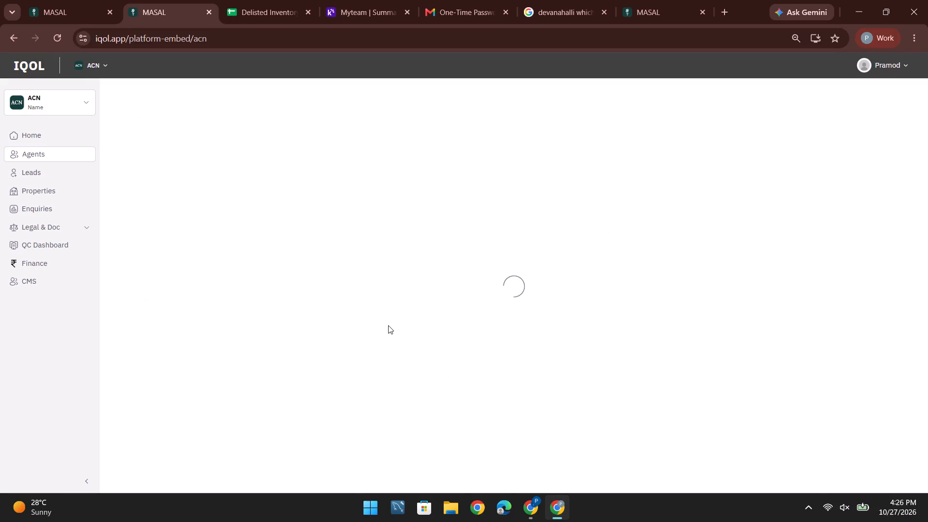
click(780, 129)
click(767, 111)
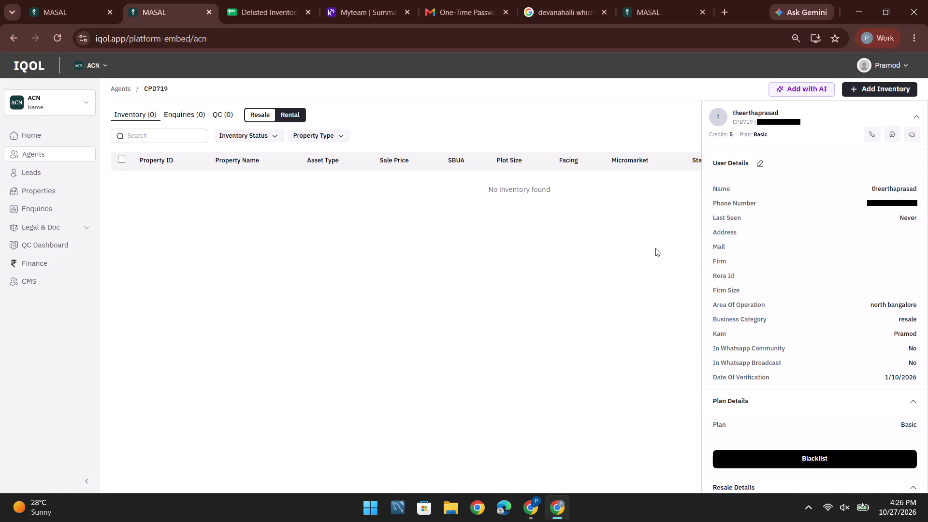
click(592, 291)
click(912, 119)
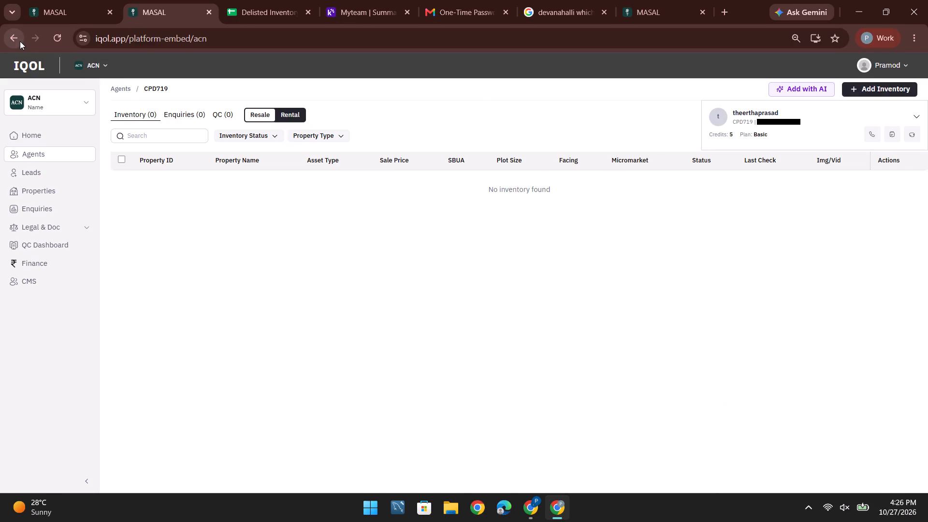
click(20, 41)
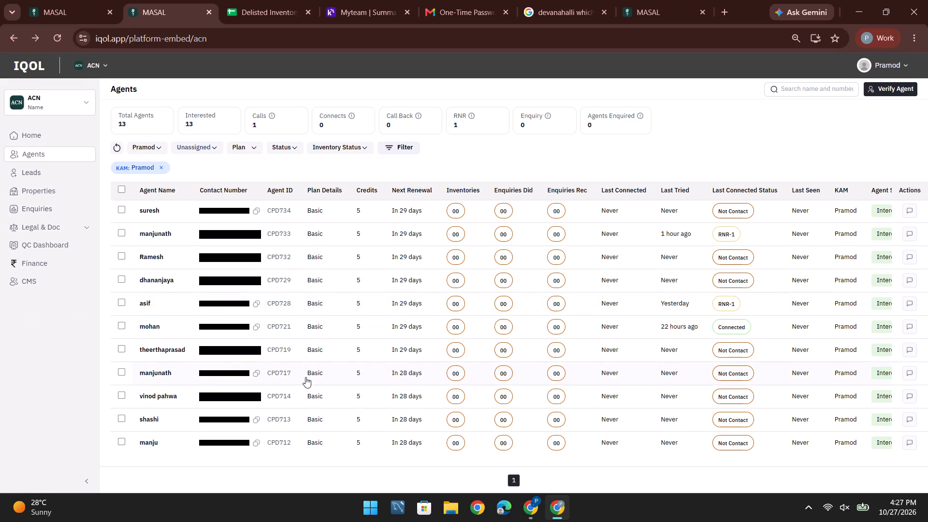
scroll(305, 377, down, 1)
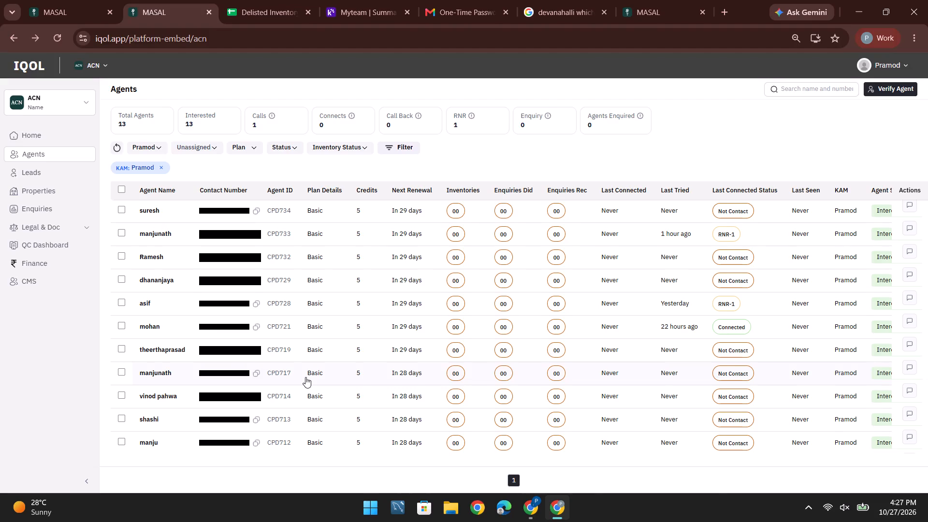
scroll(378, 325, up, 3)
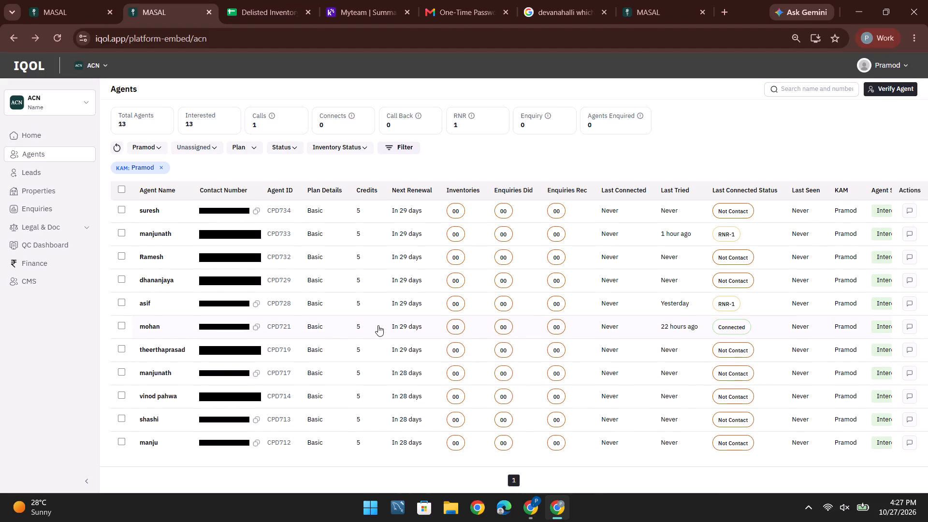
click(160, 234)
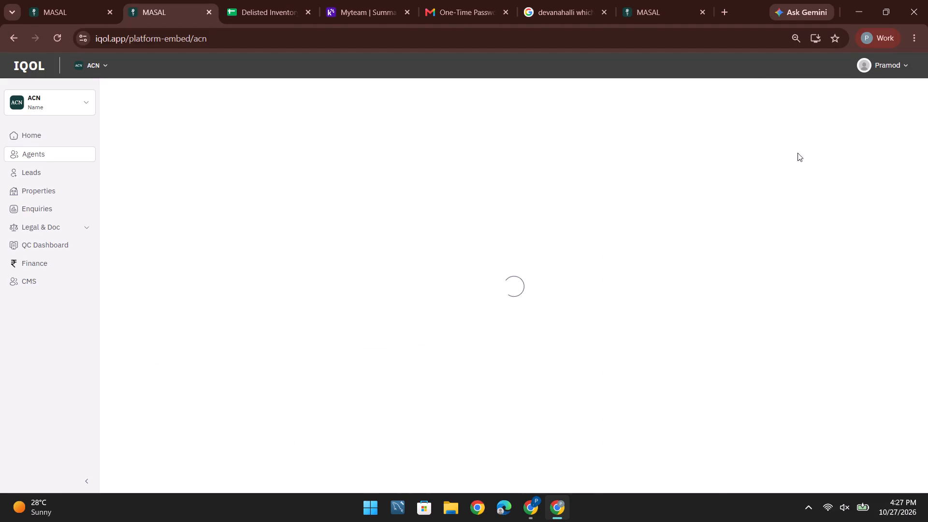
click(751, 108)
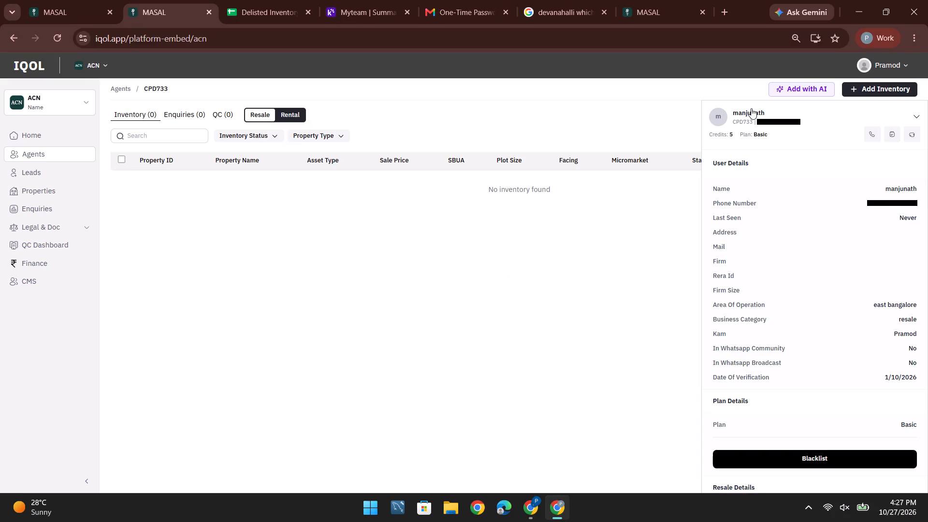
click(918, 117)
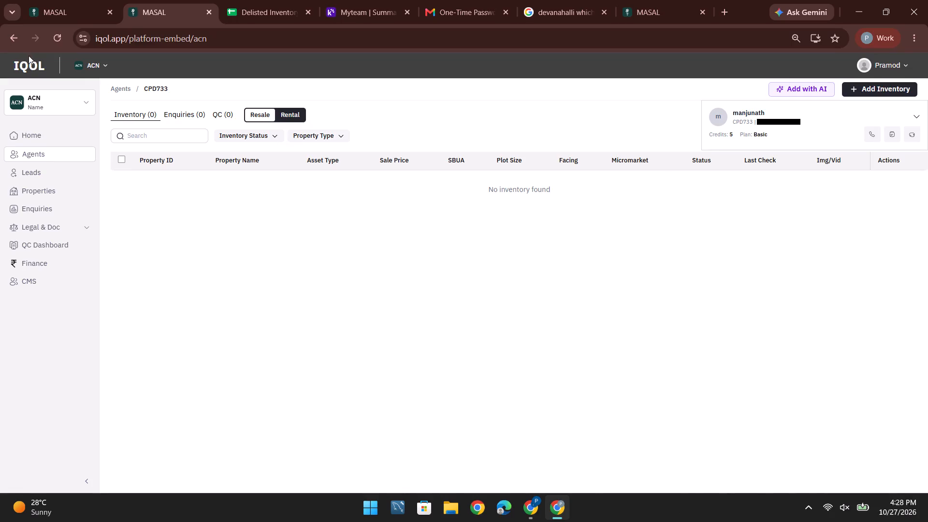
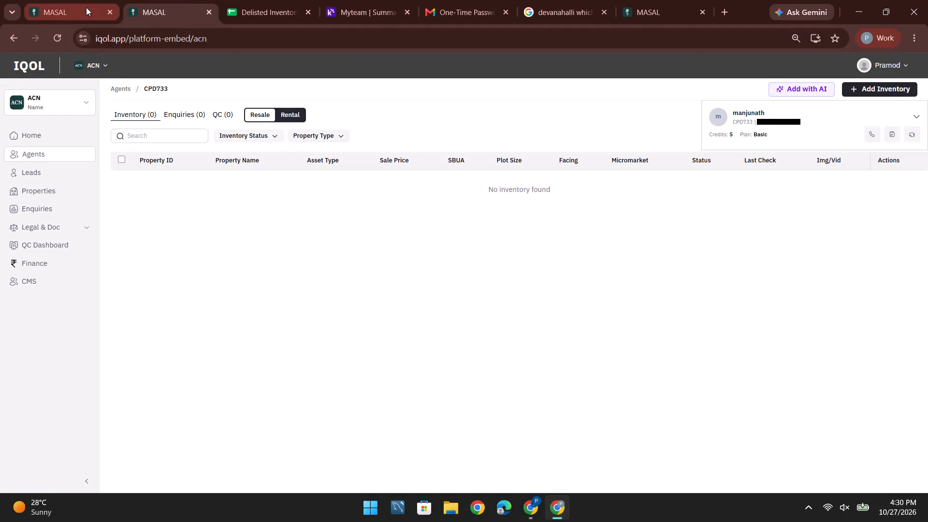
Switch back to the leads list filtered to KAM Rishik.
click(86, 7)
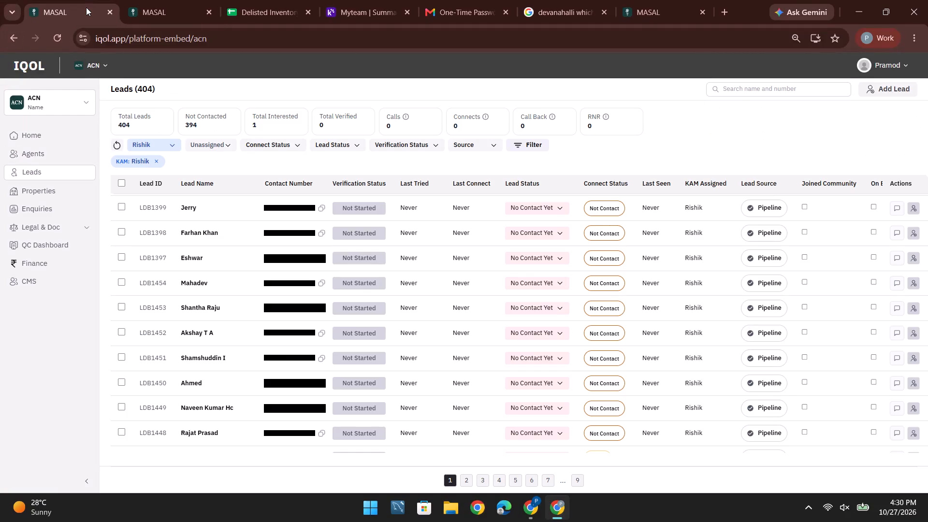
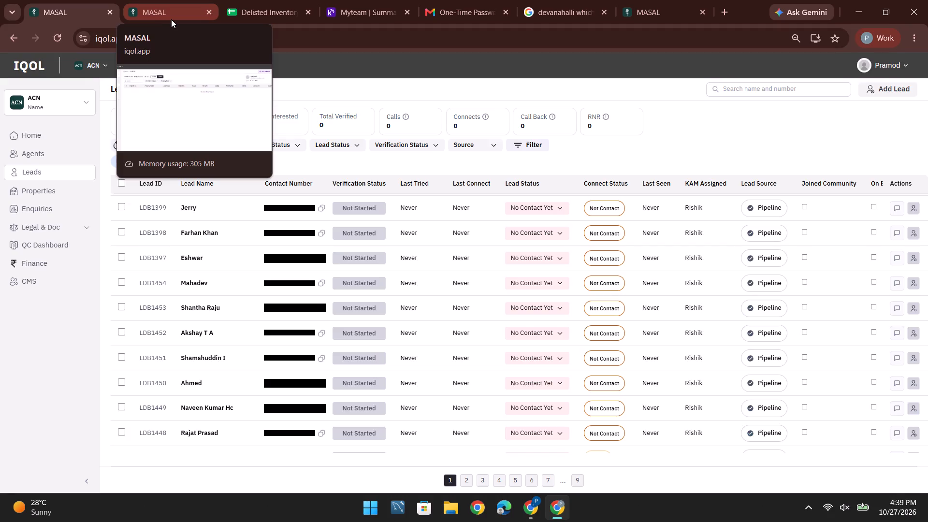
click(171, 19)
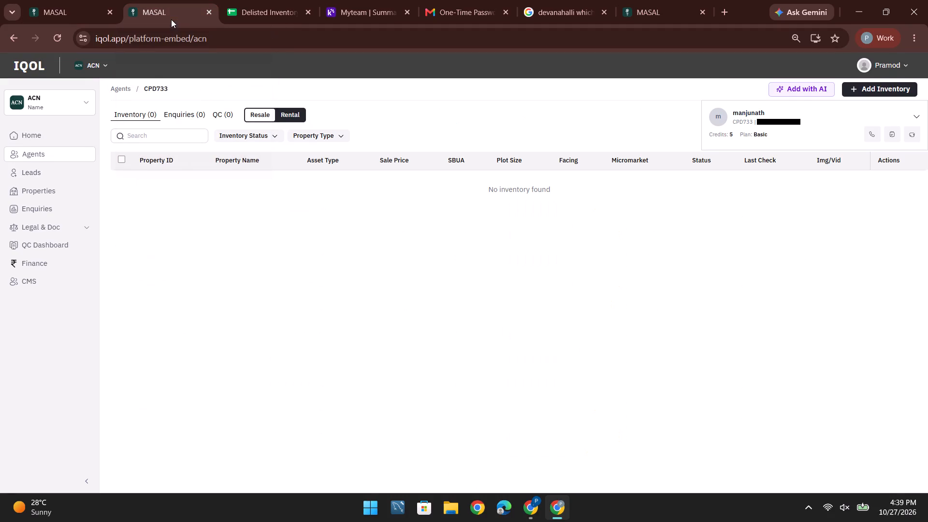
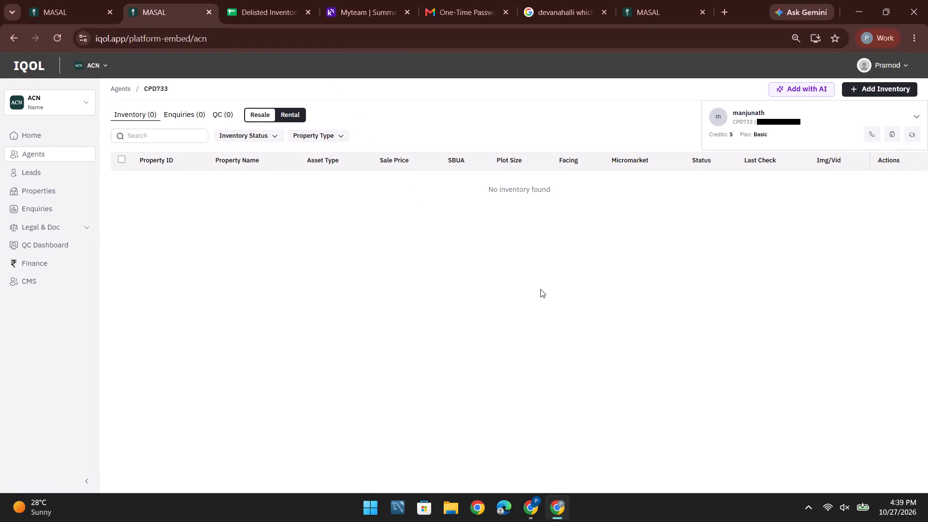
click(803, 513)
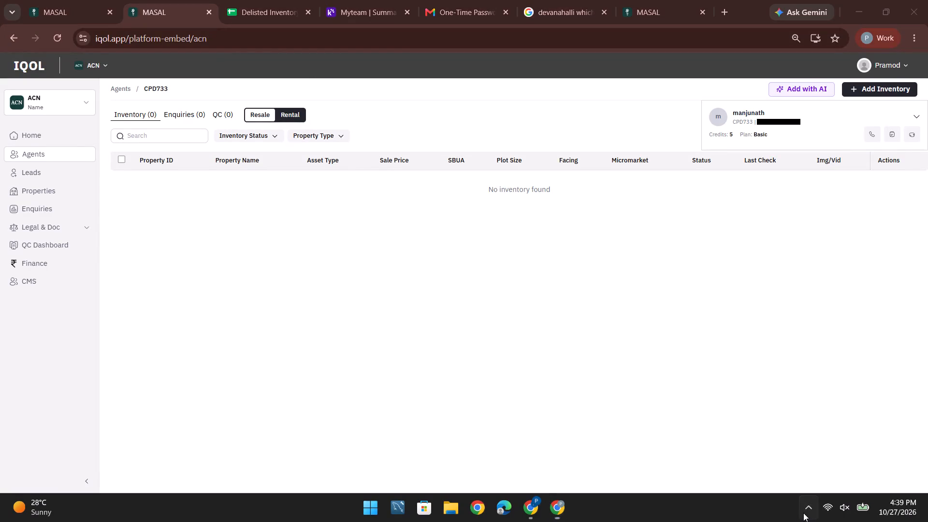
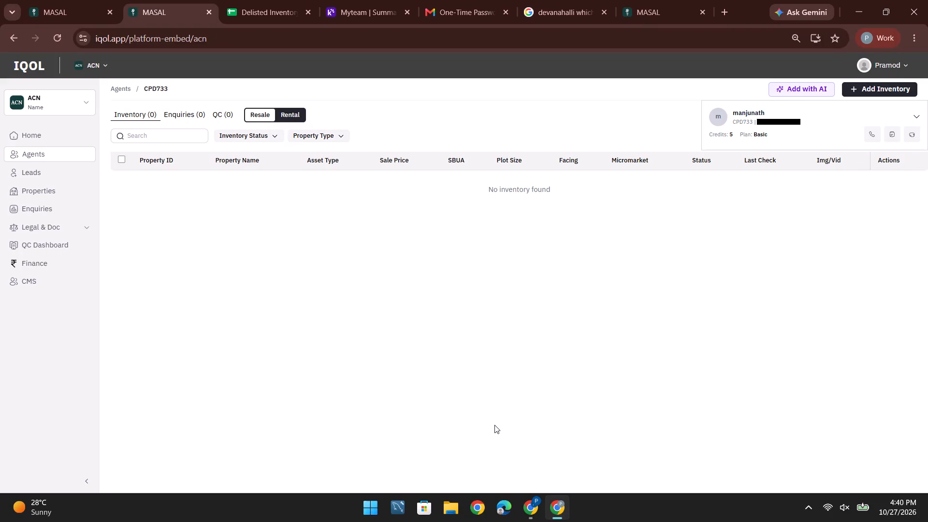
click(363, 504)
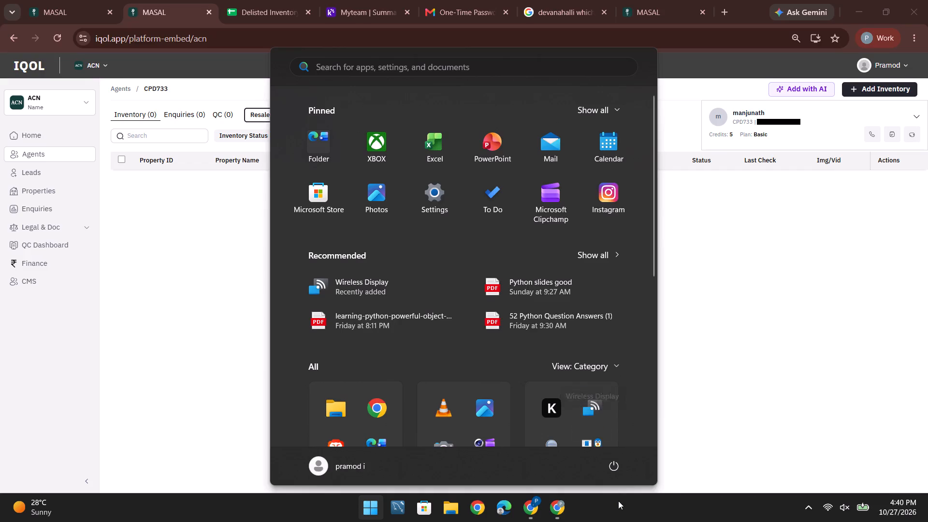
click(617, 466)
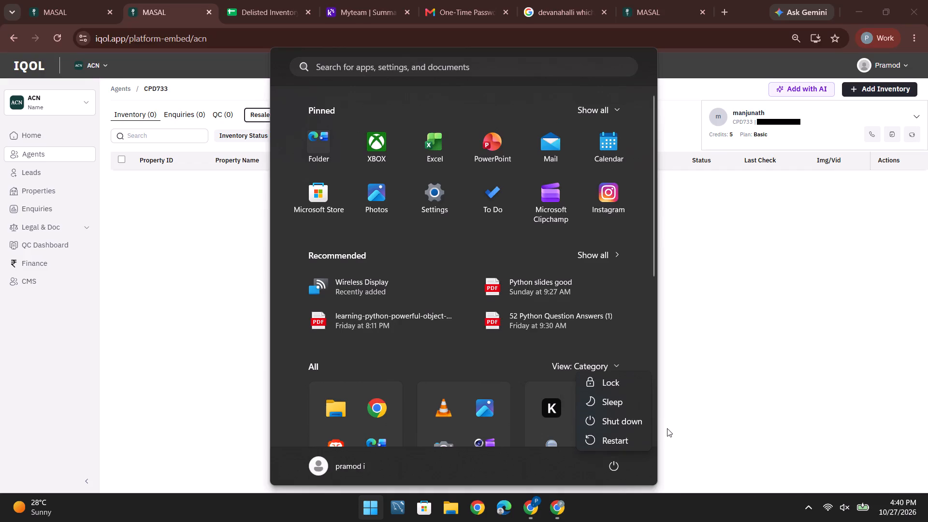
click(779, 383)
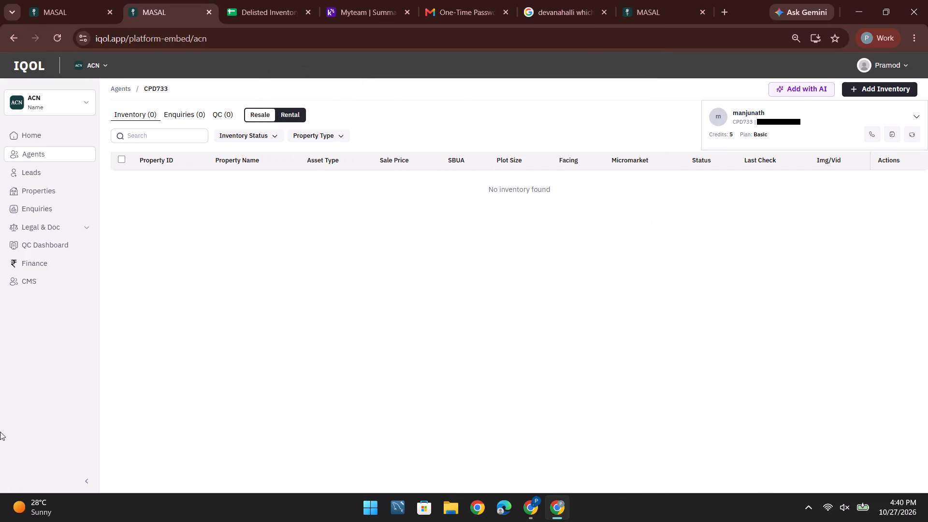
Return to the ACN leads list filtered to KAM Rishik.
click(86, 16)
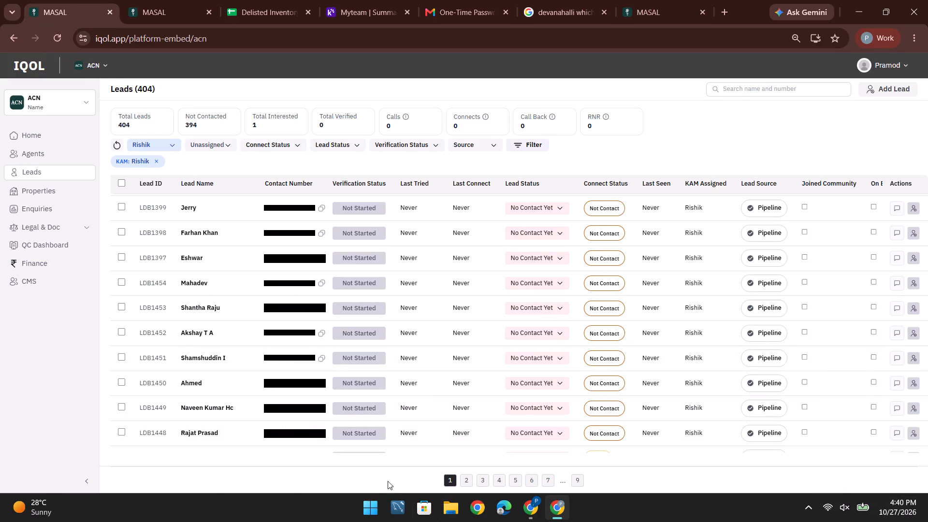
Open the computer's power options from Windows.
click(374, 501)
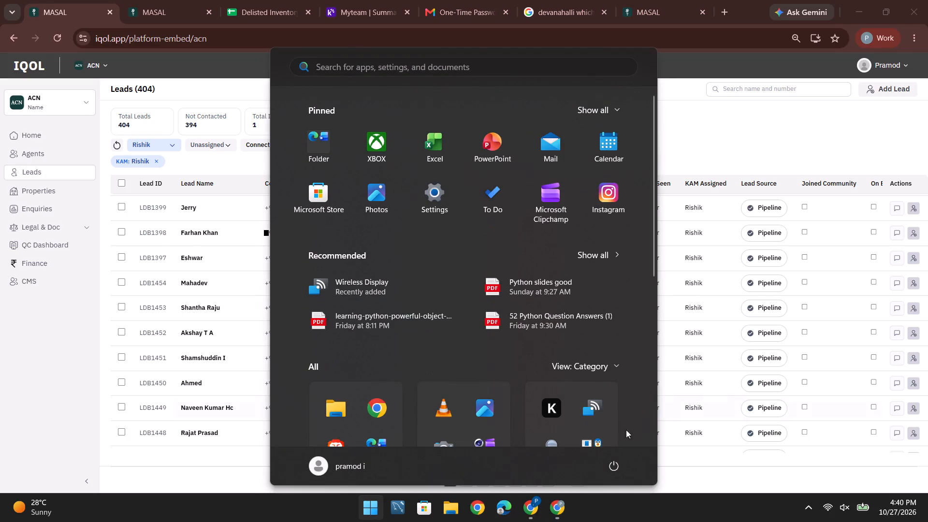
click(614, 474)
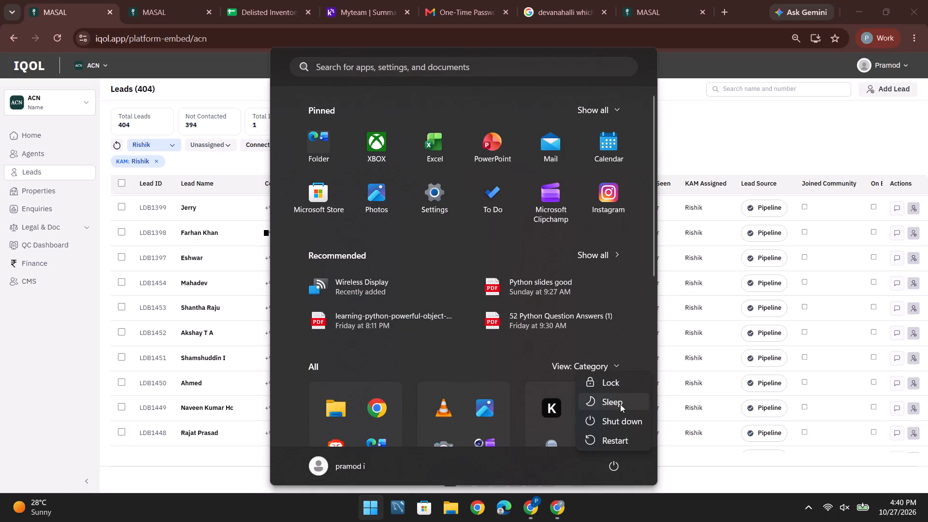